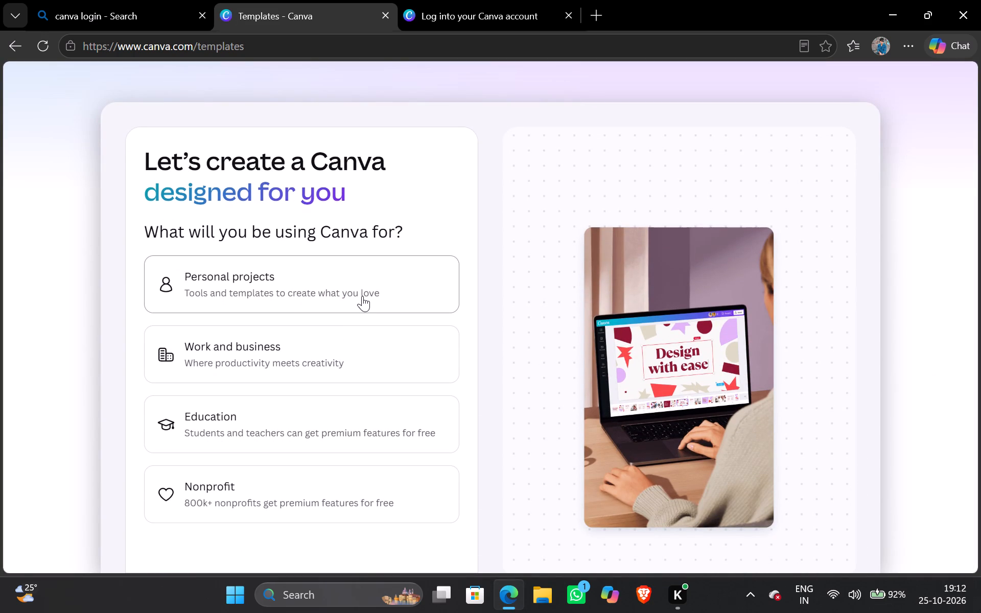
# Complete the account setup by choosing Personal projects as the use and accepting the AI notice with content sharing left on.
pyautogui.click(383, 423)
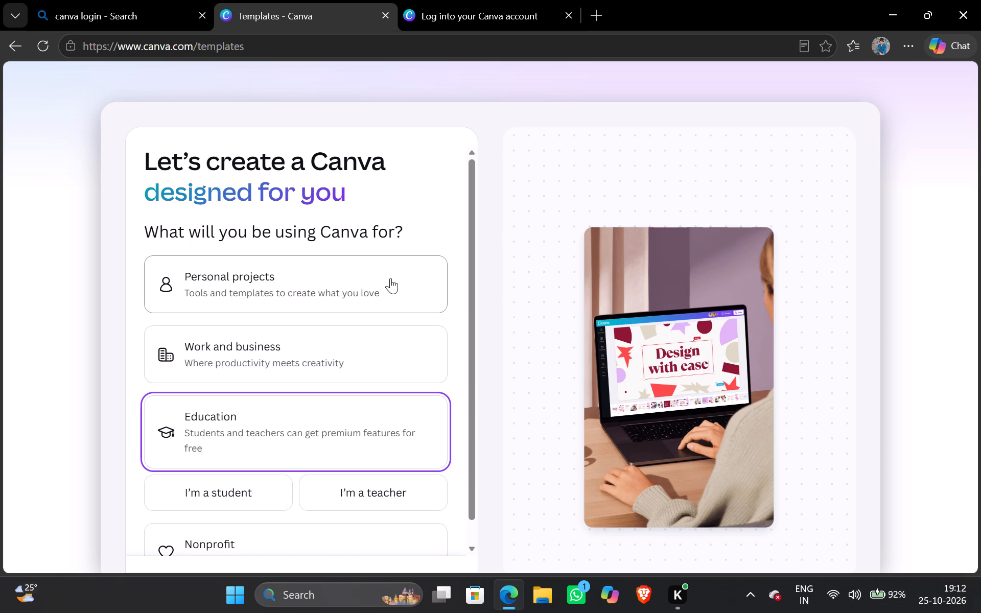
pyautogui.click(389, 275)
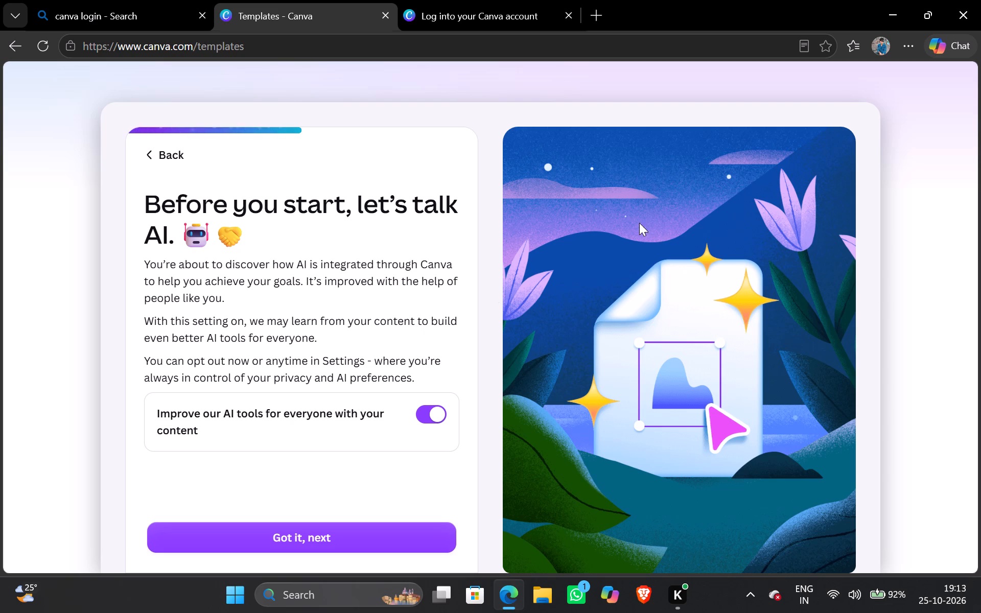
pyautogui.click(423, 533)
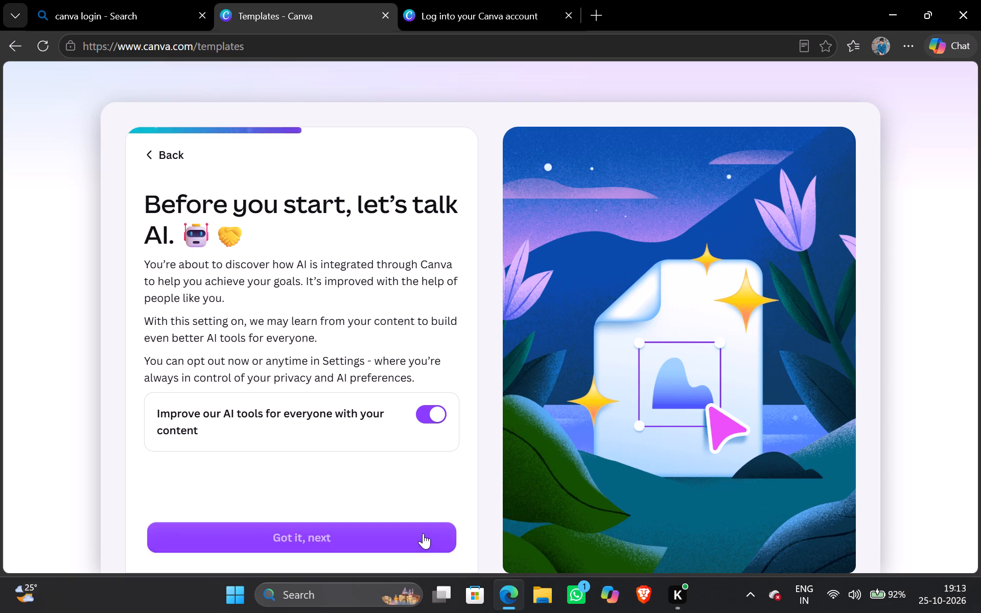
# Open the YouTube Thumbnail category under Explore templates.
pyautogui.scroll(-2, 423, 533)
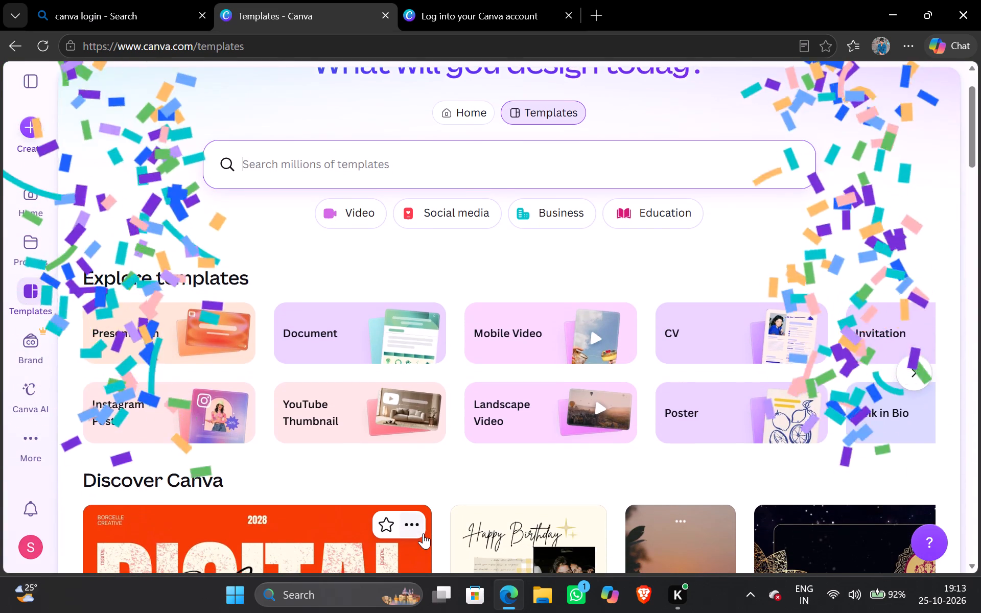
pyautogui.scroll(-1, 423, 533)
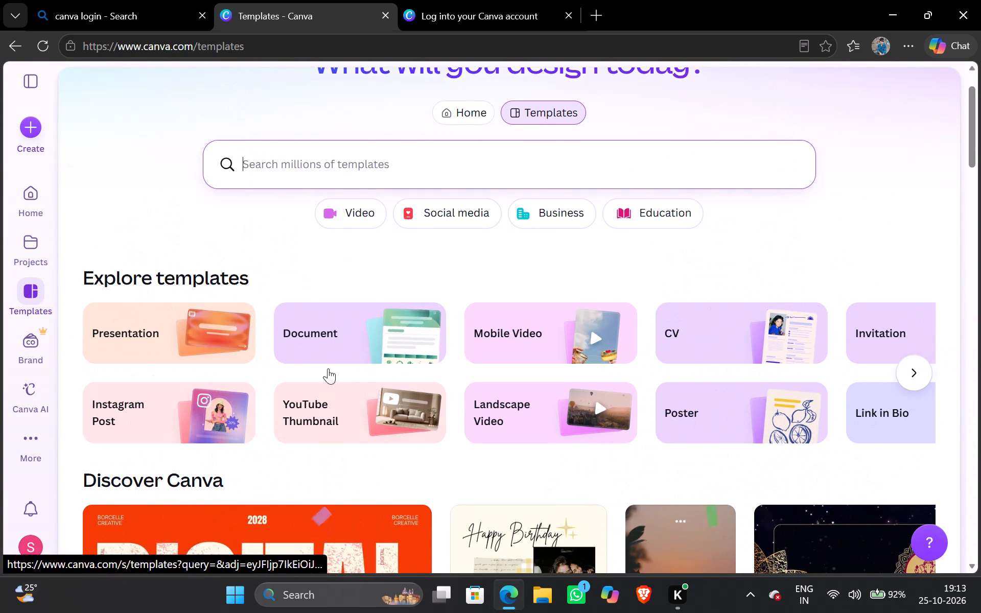
pyautogui.click(327, 405)
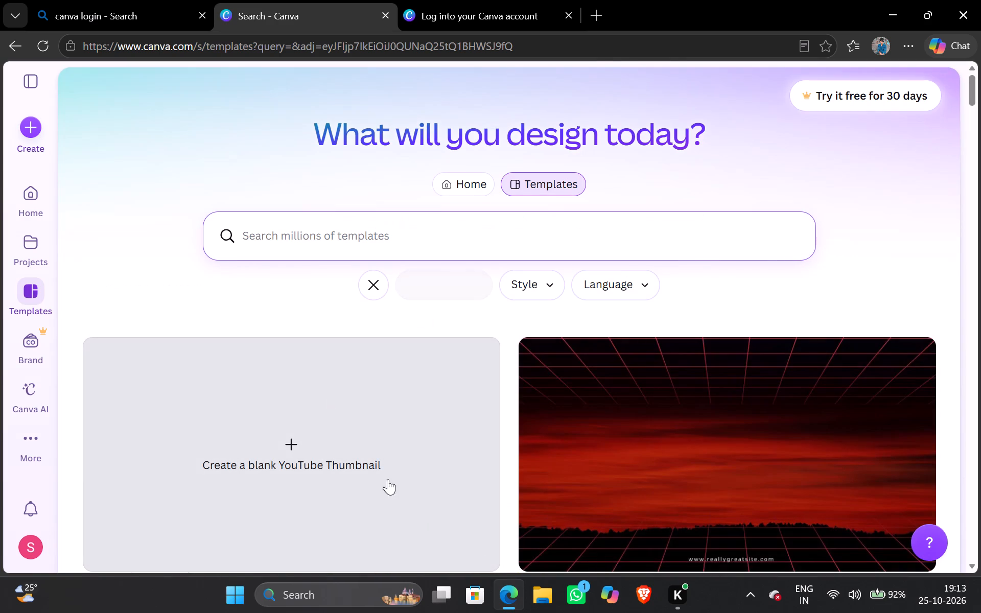
# Browse the YouTube Thumbnail templates for a suitable background design.
pyautogui.scroll(-4, 495, 564)
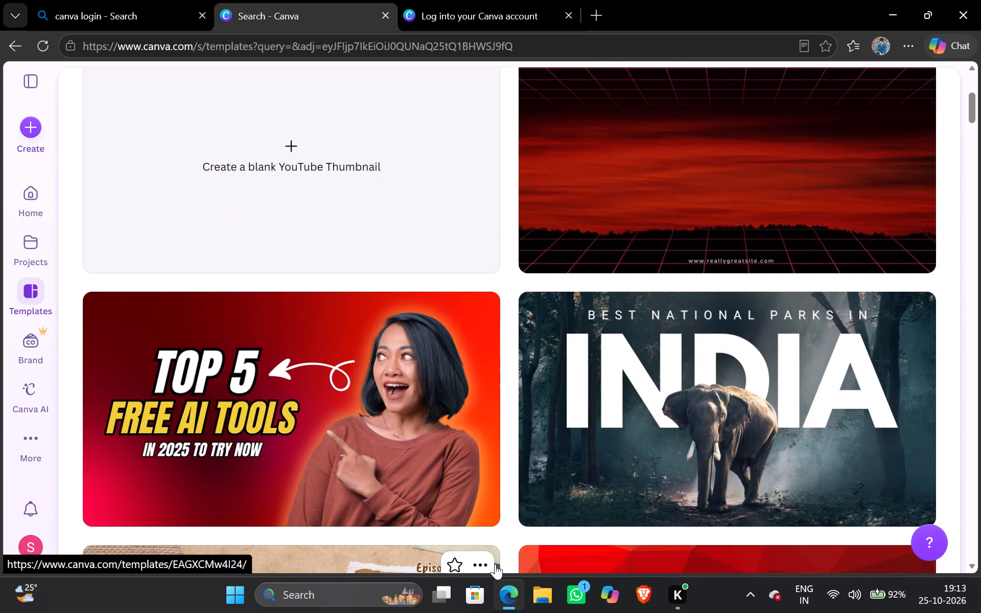
pyautogui.scroll(-5, 495, 564)
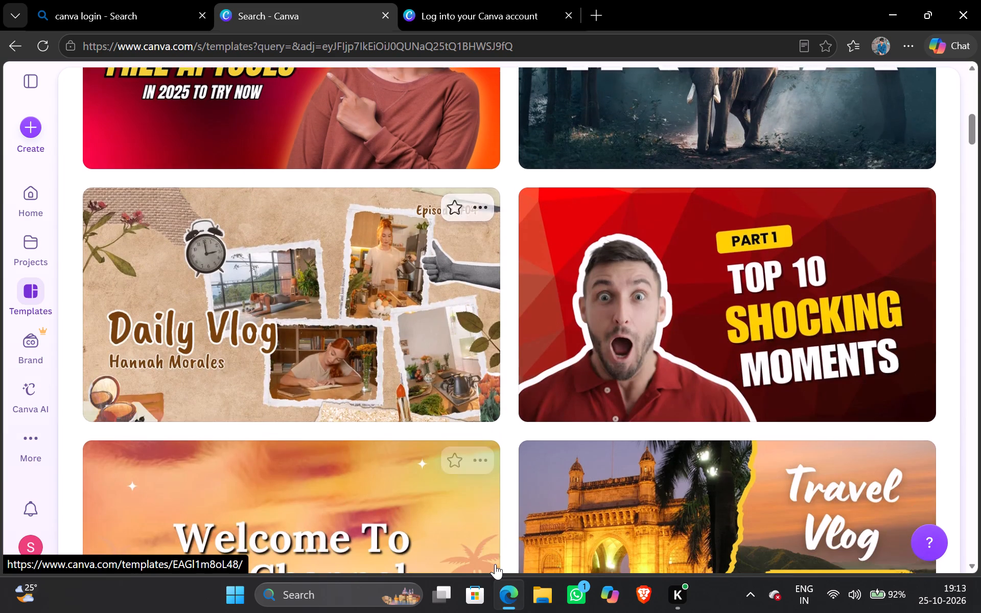
pyautogui.scroll(-3, 495, 564)
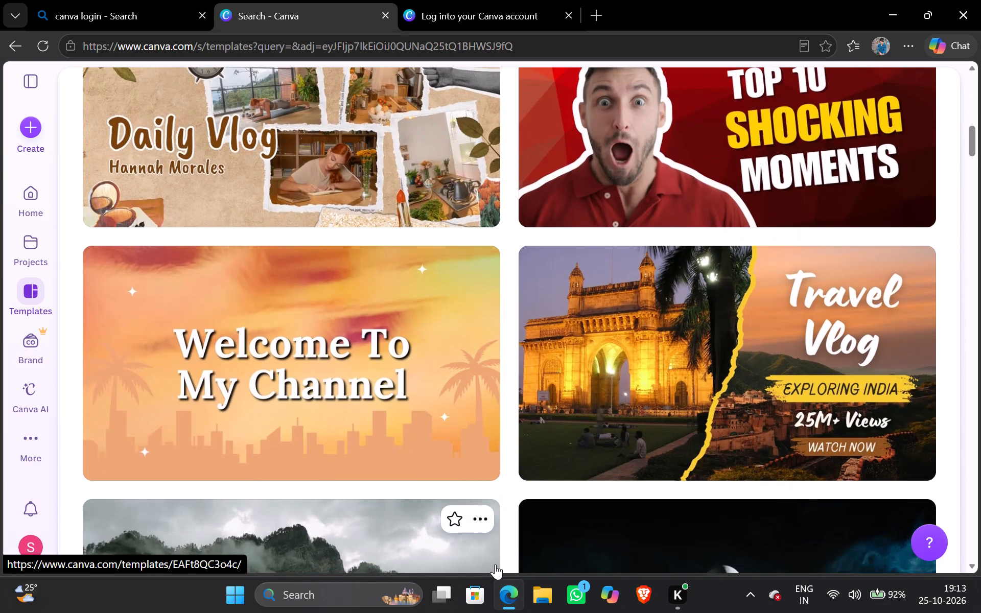
pyautogui.scroll(-2, 495, 564)
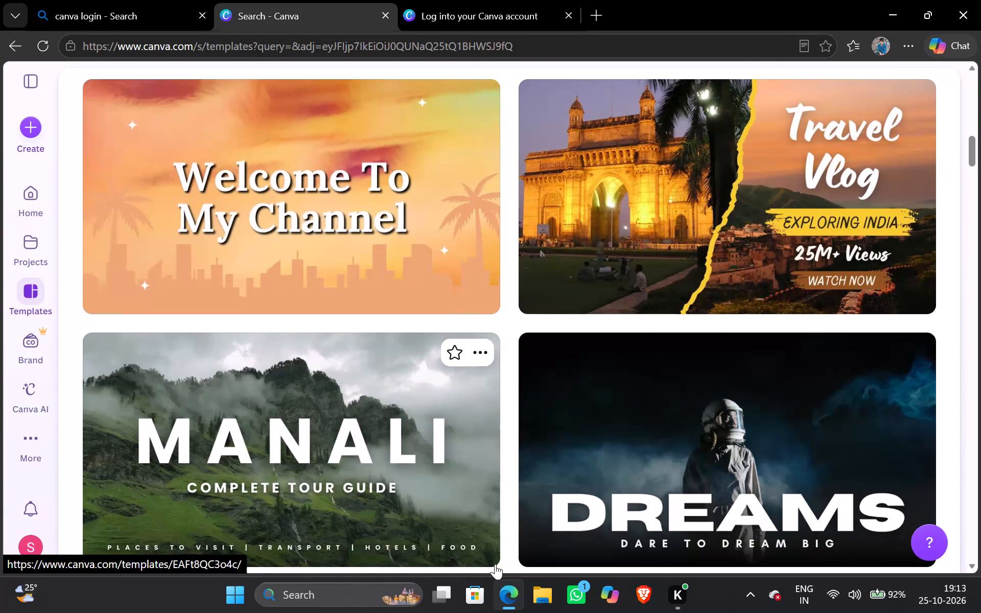
pyautogui.scroll(-11, 492, 515)
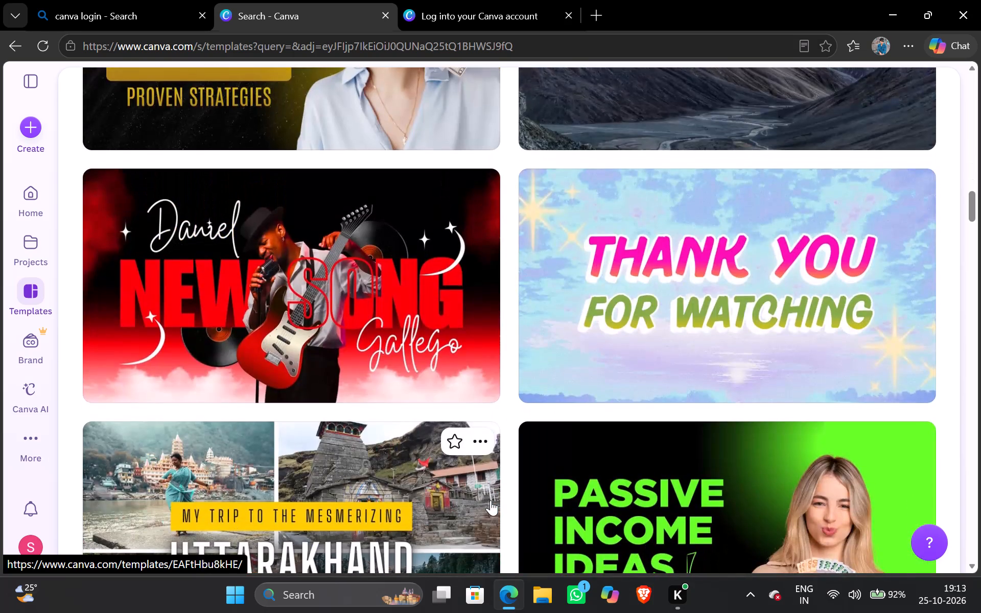
pyautogui.scroll(-6, 491, 500)
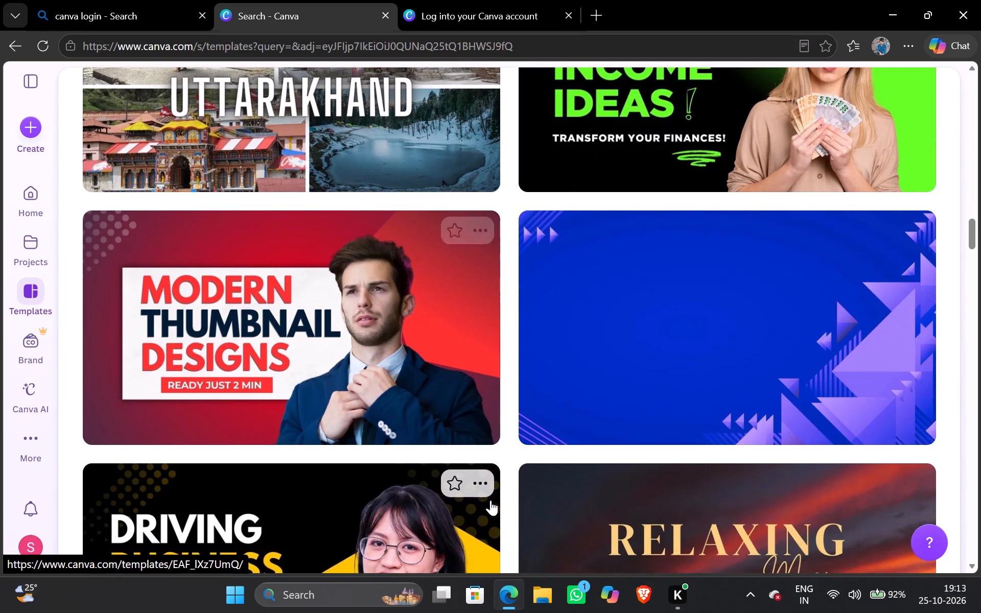
pyautogui.scroll(-5, 491, 500)
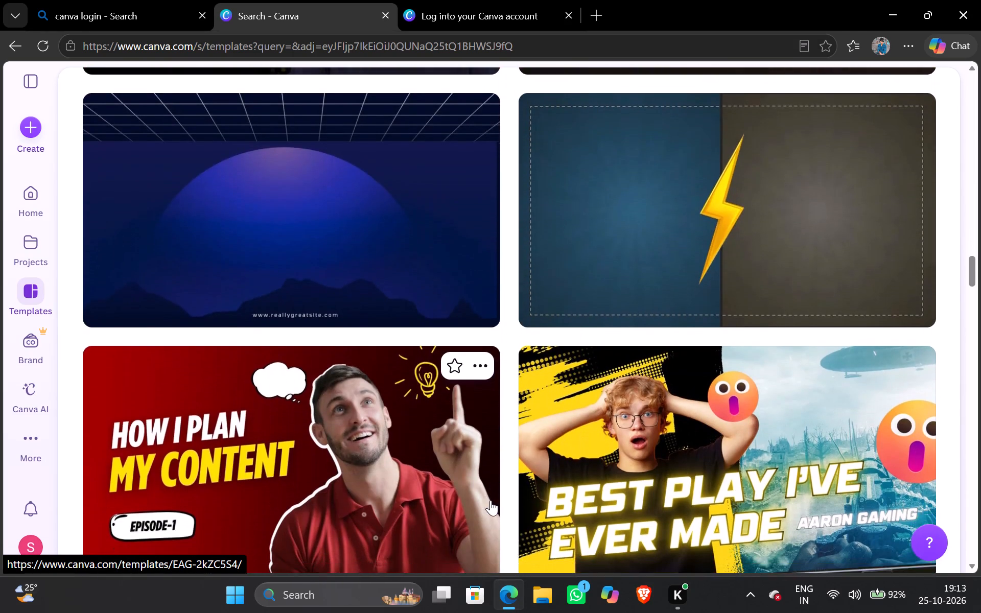
pyautogui.scroll(-2, 491, 500)
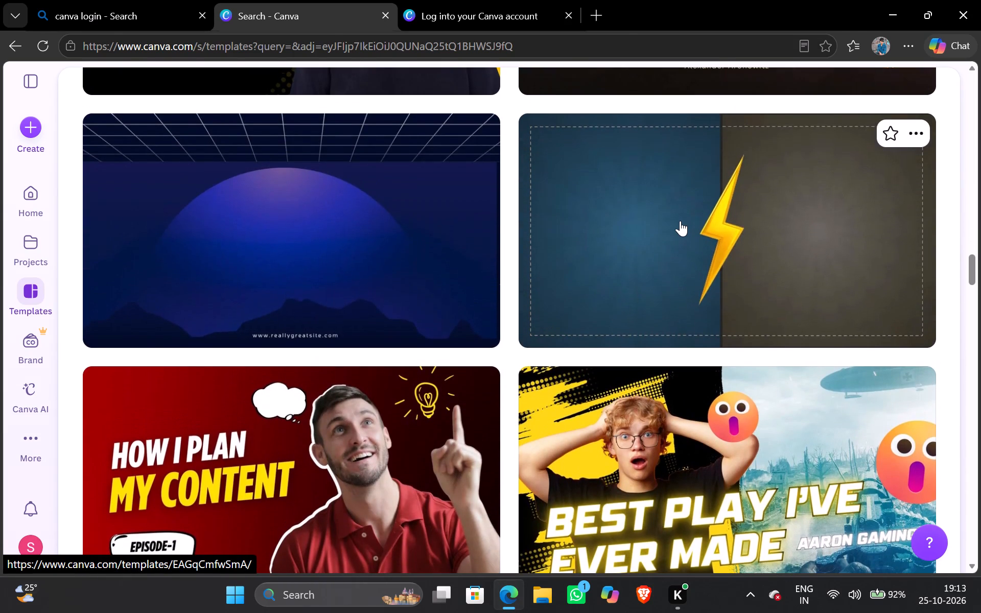
# Preview the blue and grey lightning-bolt competition background template and close the preview.
pyautogui.click(680, 221)
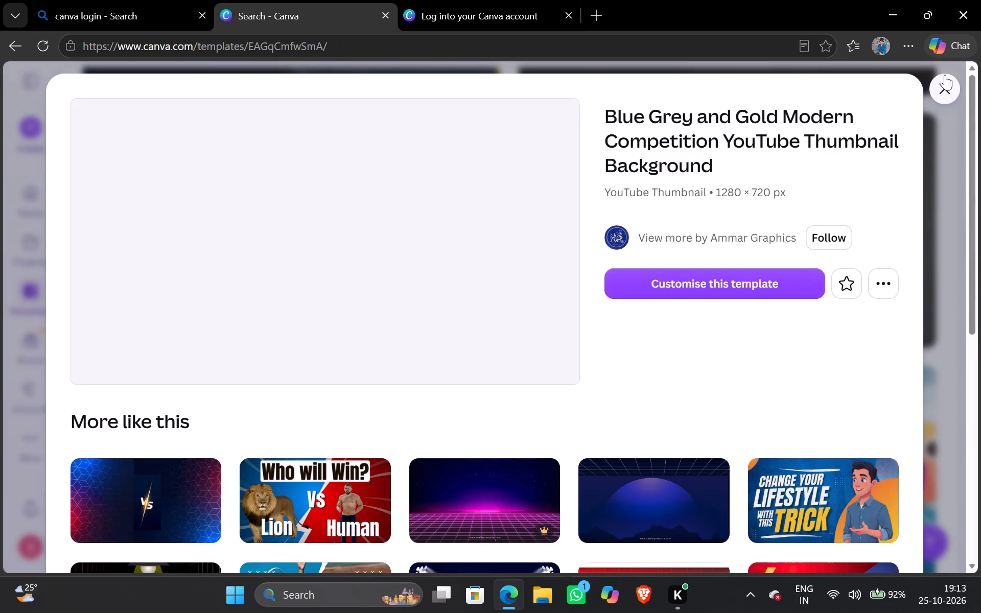
pyautogui.click(945, 75)
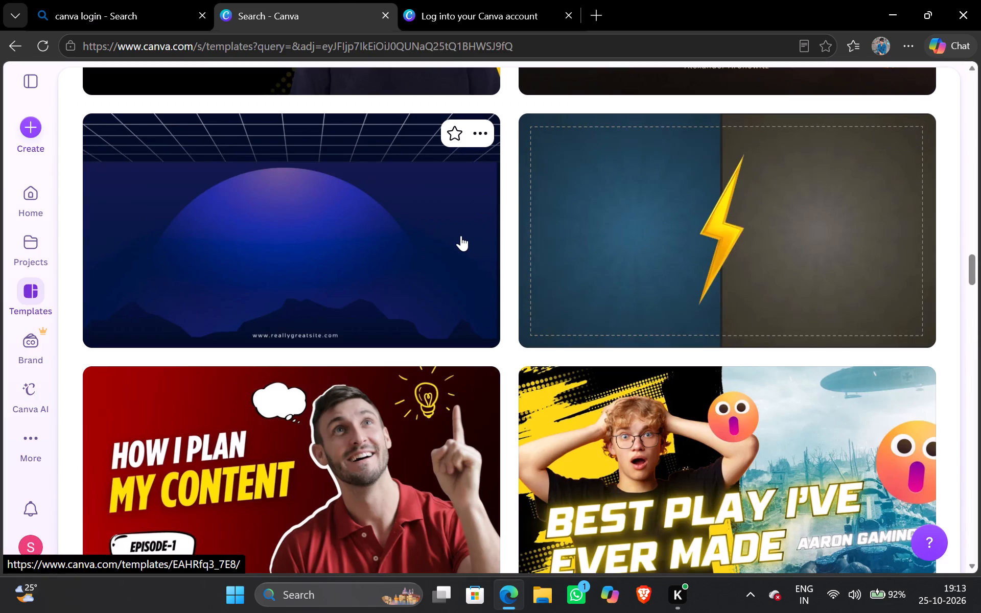
# From the Blue Navy and Electric Blue Futuristic Night Landscape template's similar designs, choose Red and Black Retro Landscape and open it for customising.
pyautogui.click(396, 238)
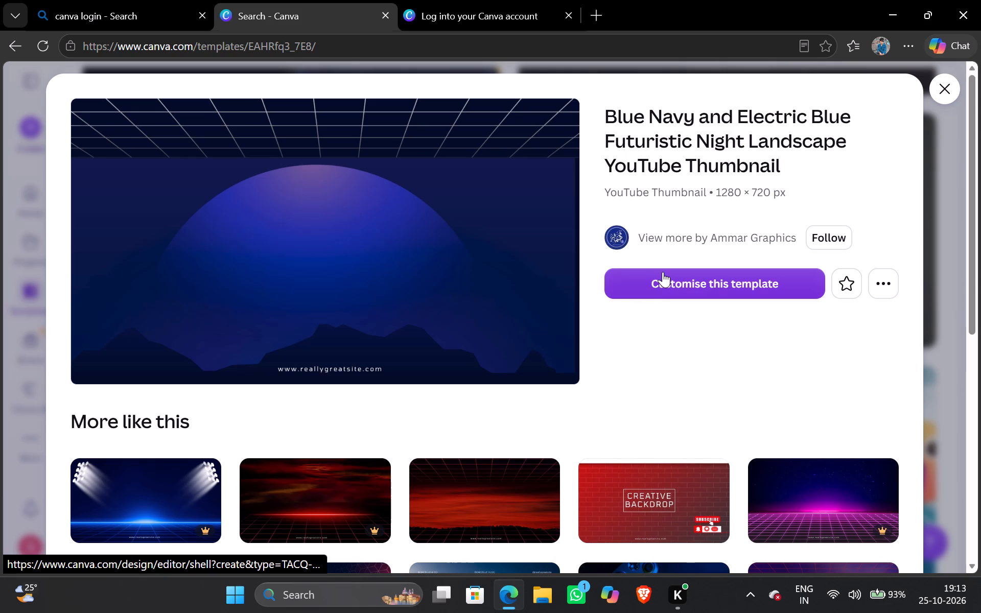
pyautogui.scroll(-3, 585, 391)
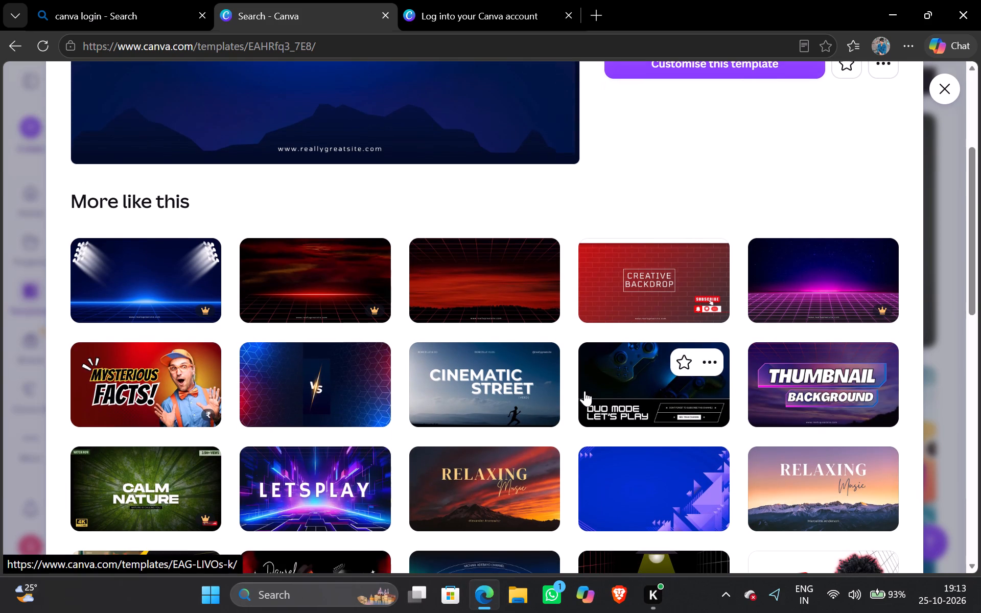
pyautogui.scroll(-1, 585, 391)
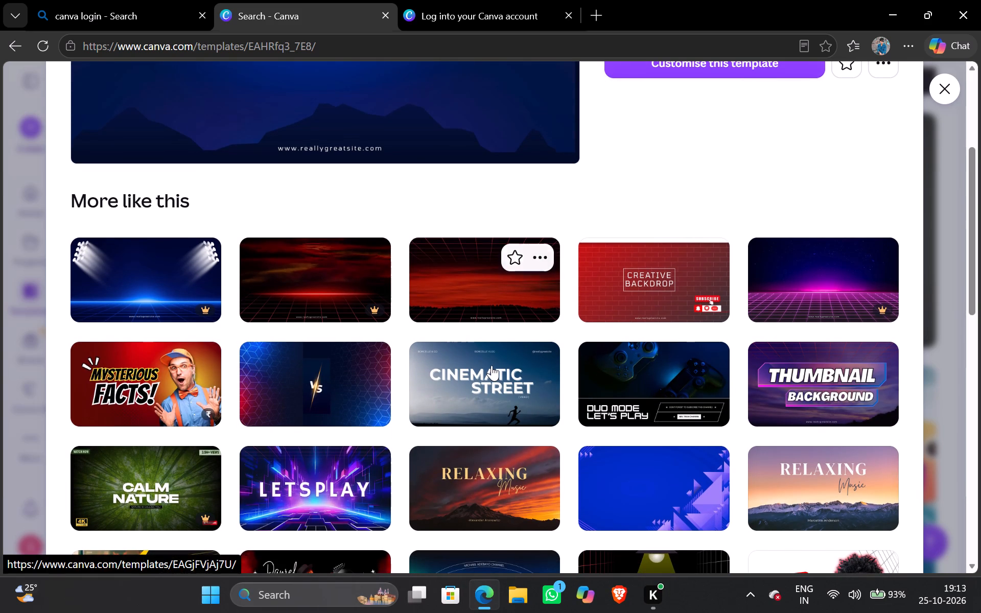
pyautogui.scroll(2, 492, 365)
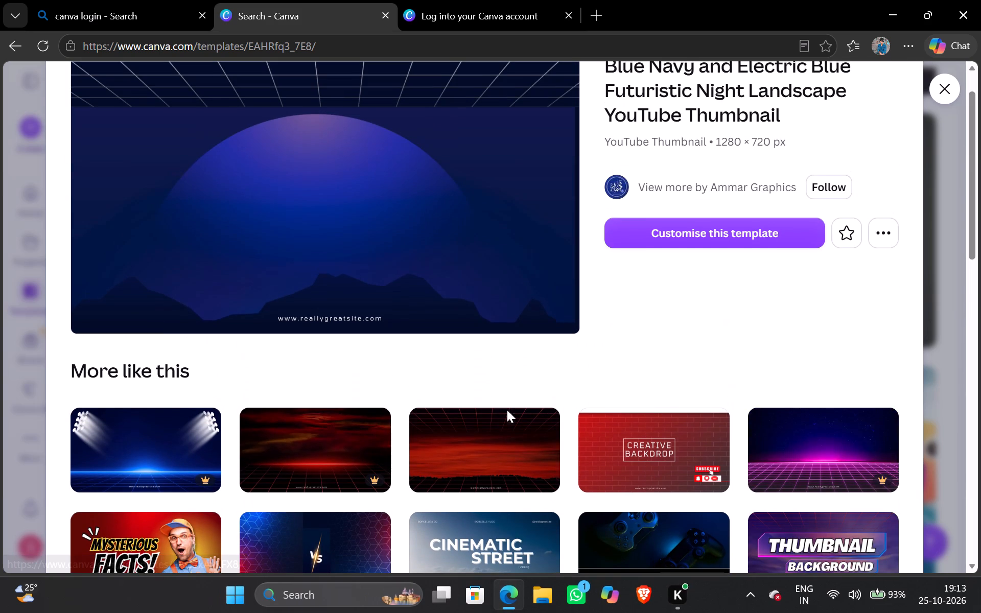
pyautogui.click(511, 474)
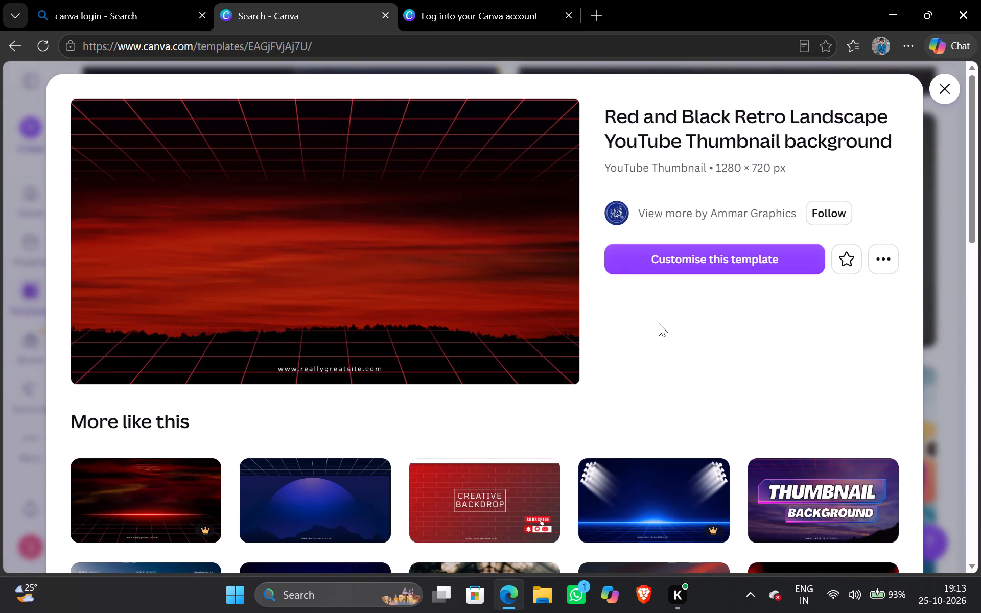
pyautogui.scroll(-2, 656, 456)
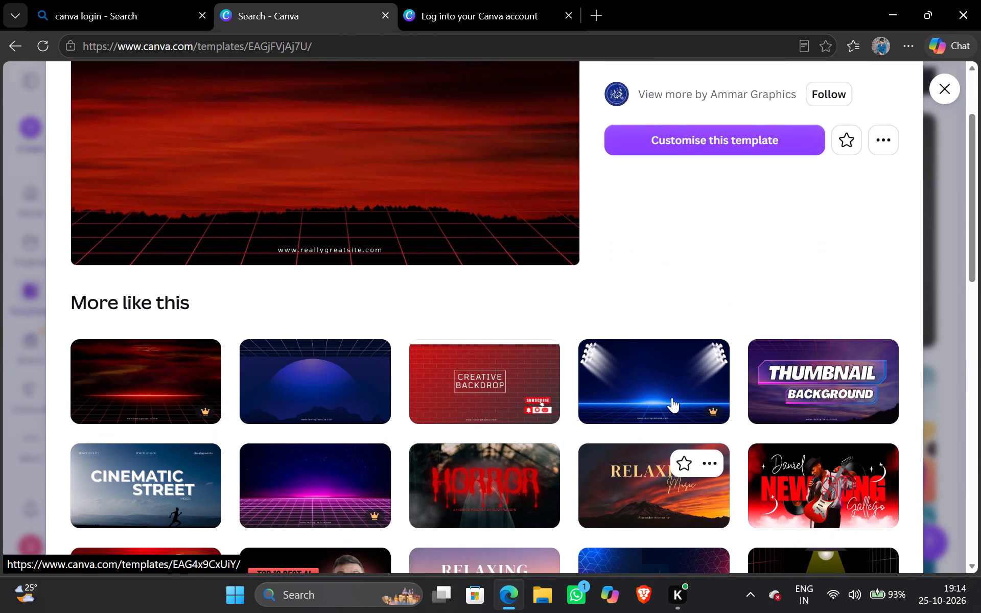
pyautogui.click(737, 144)
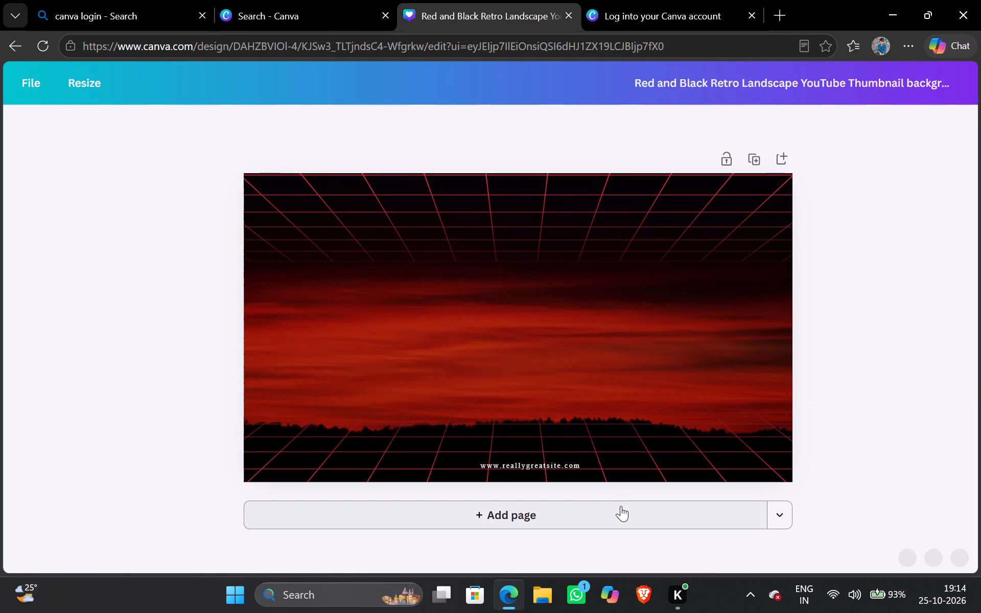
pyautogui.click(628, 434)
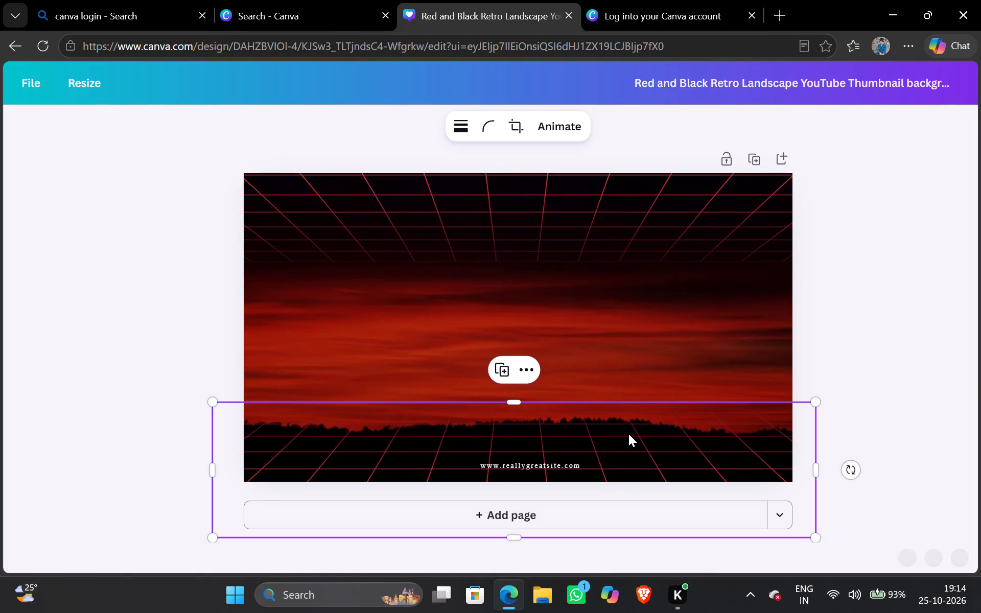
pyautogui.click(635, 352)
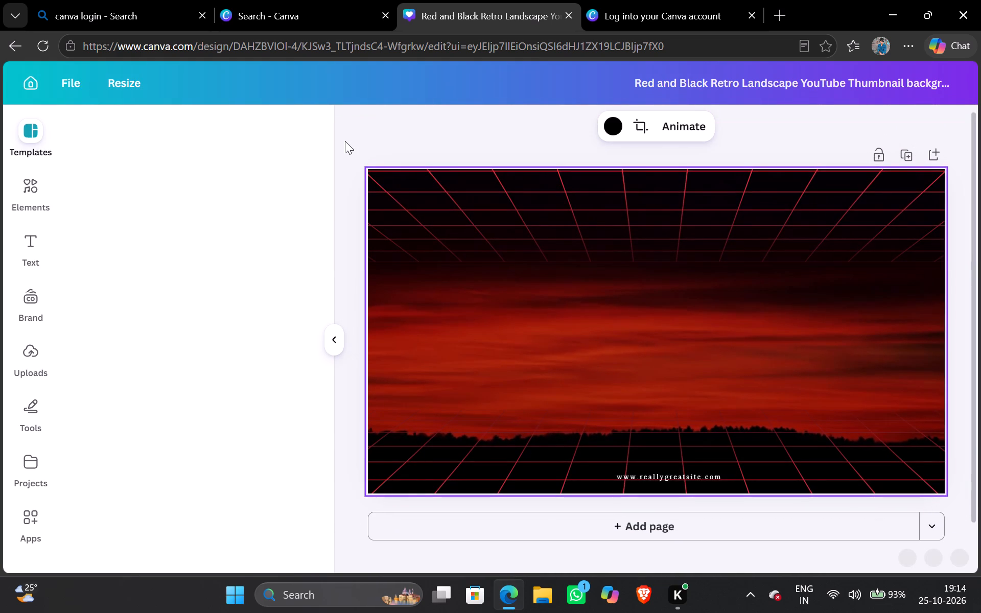
# Return to the home page and switch the account's theme to Dark.
pyautogui.click(26, 71)
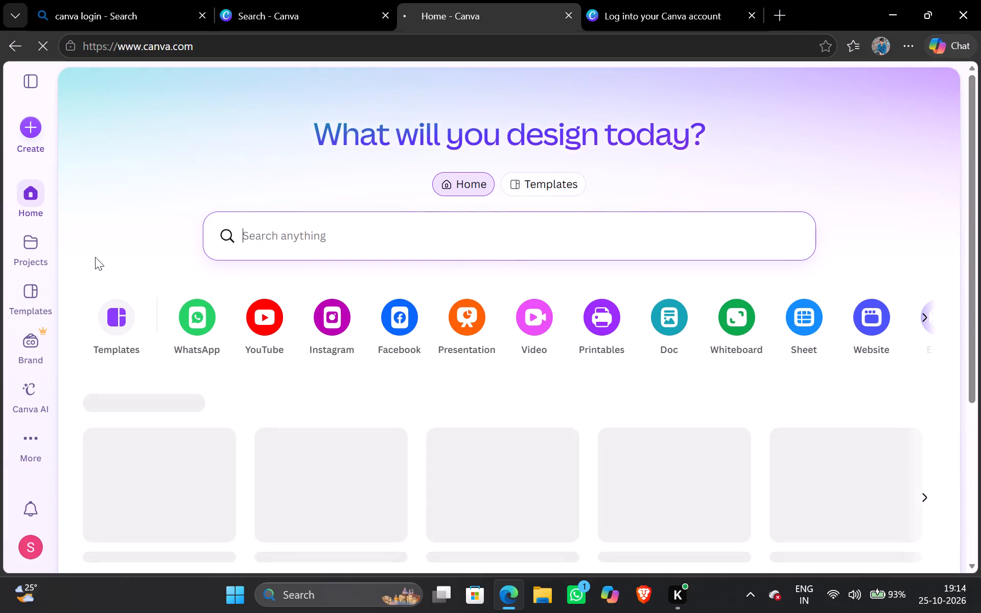
pyautogui.click(30, 543)
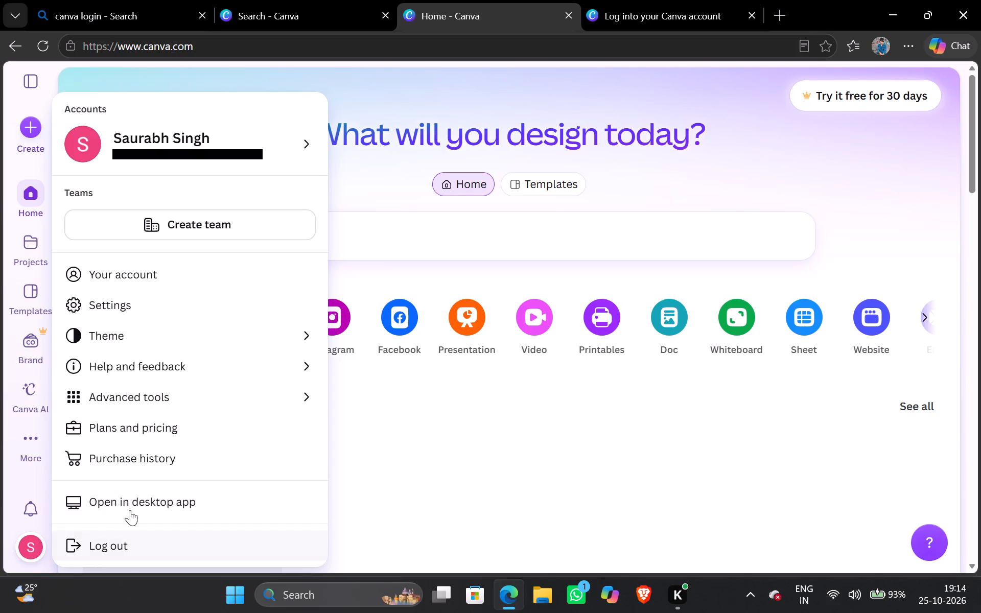
pyautogui.click(138, 327)
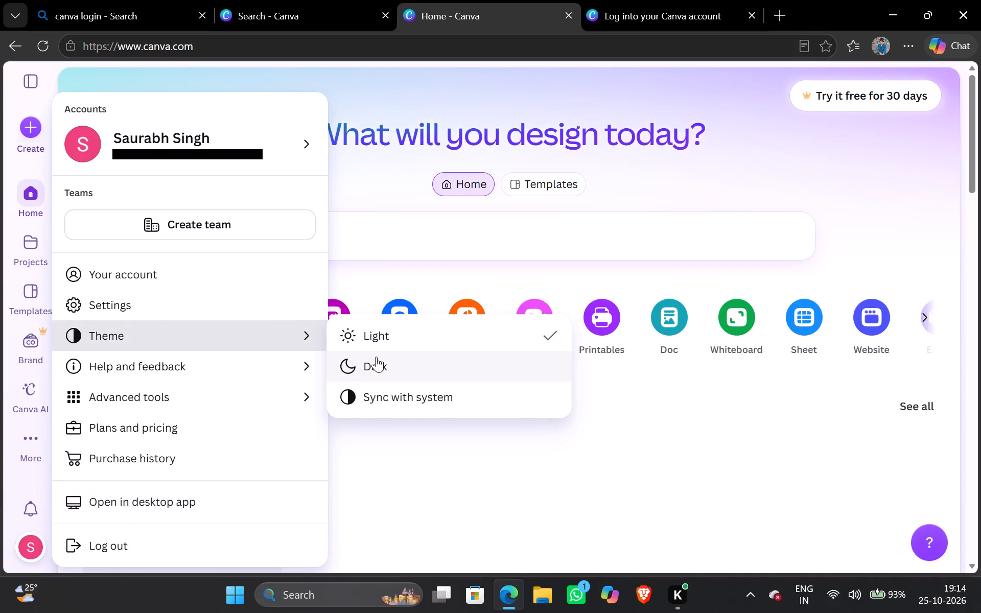
pyautogui.click(376, 357)
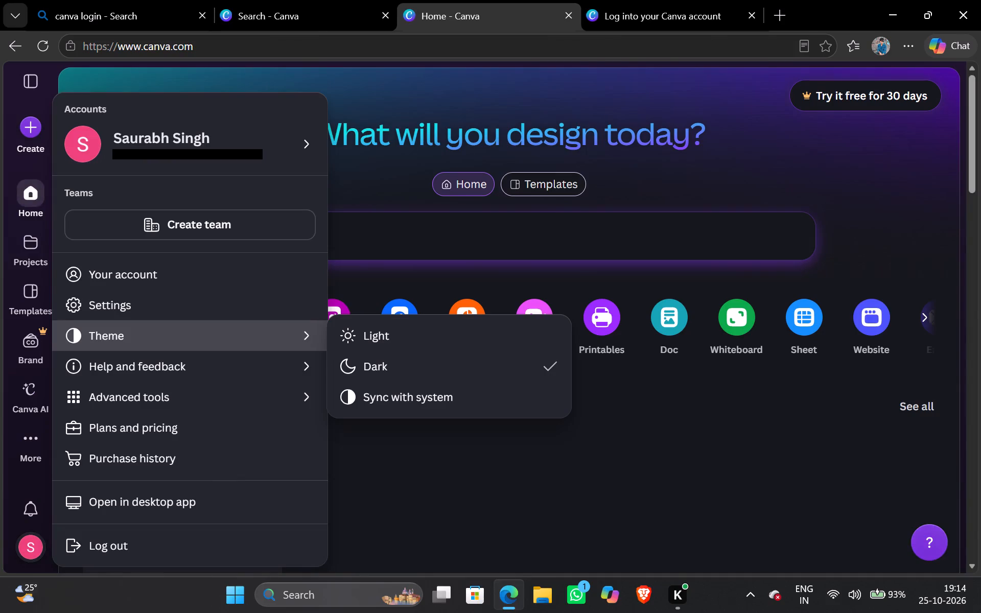
pyautogui.click(894, 183)
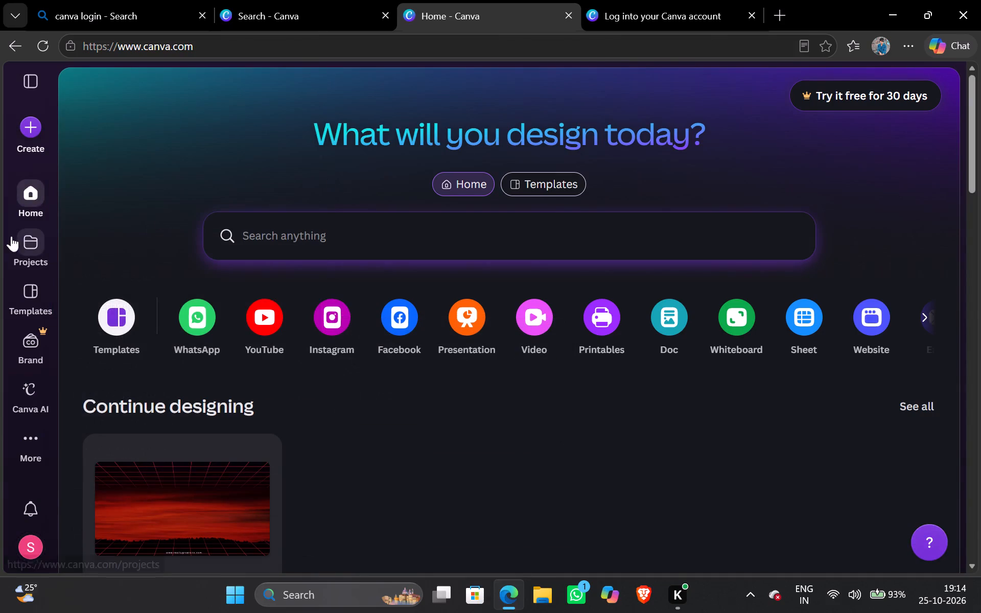
# Reopen the Red and Black Retro Landscape thumbnail design from Projects.
pyautogui.click(44, 250)
pyautogui.click(339, 449)
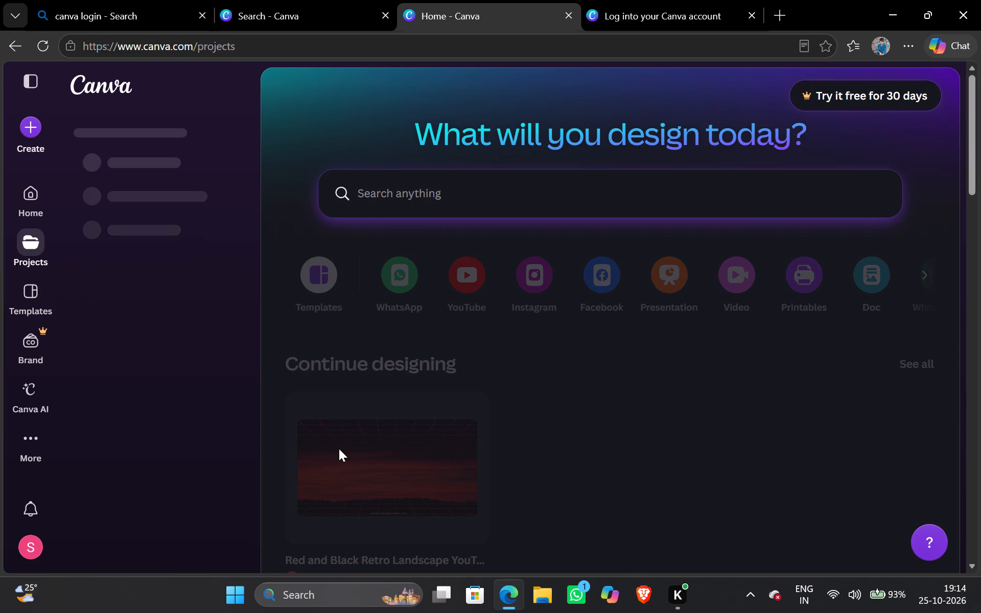
pyautogui.click(339, 449)
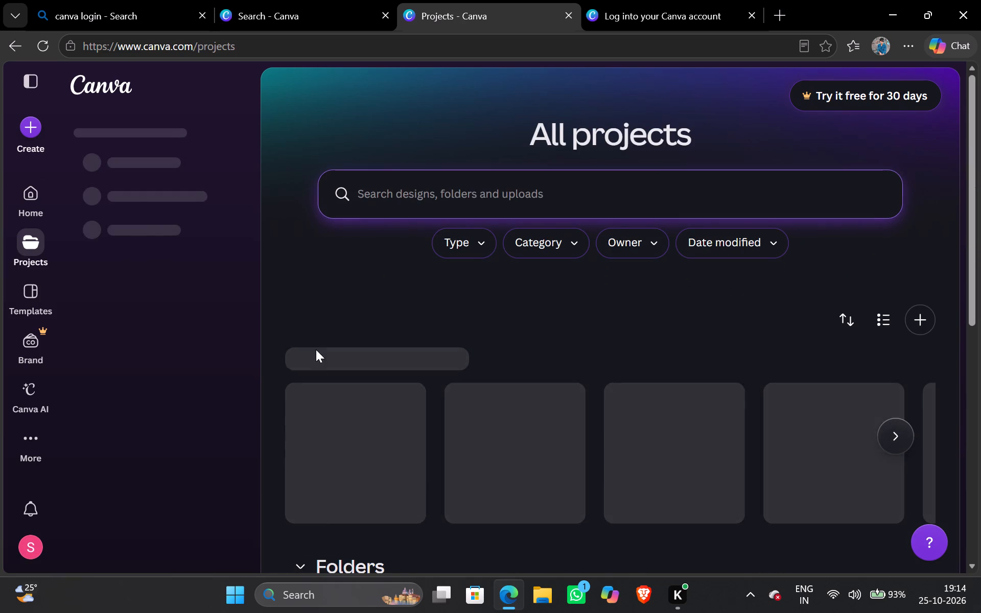
pyautogui.click(346, 418)
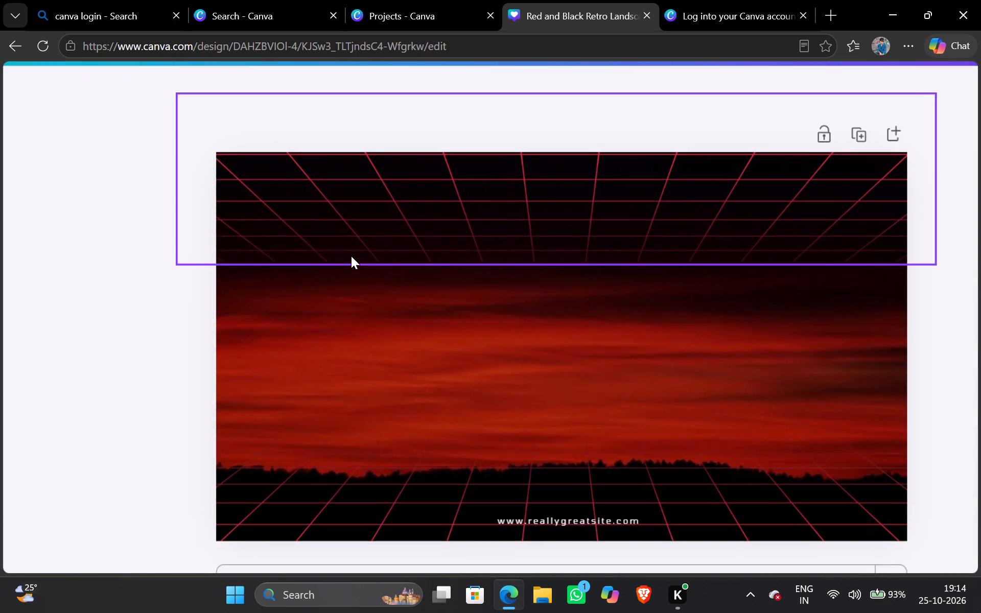
# Lock the page of the red and black thumbnail design.
pyautogui.hscroll(-1, 351, 256)
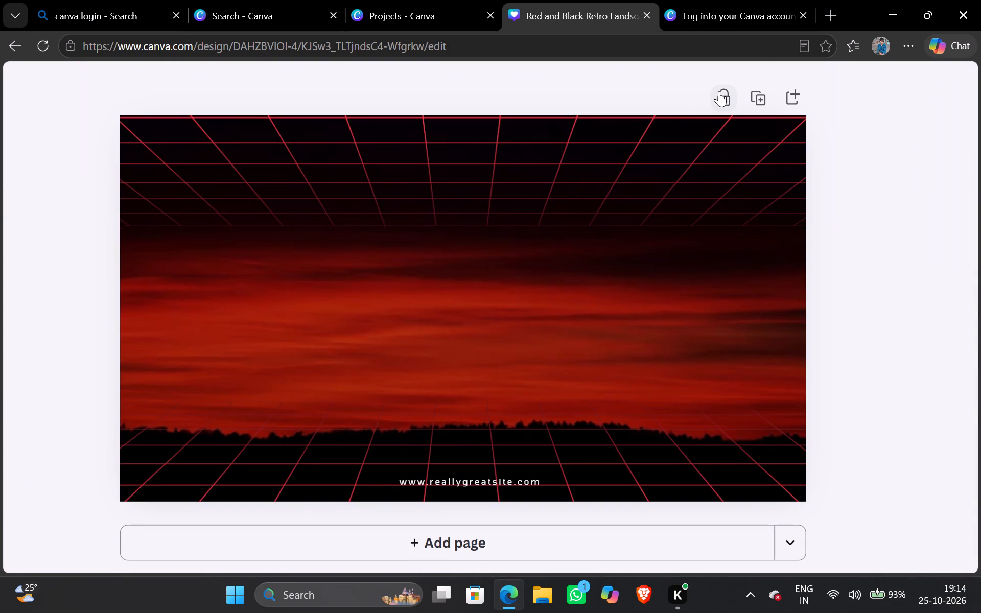
pyautogui.click(720, 91)
pyautogui.hscroll(1, 700, 145)
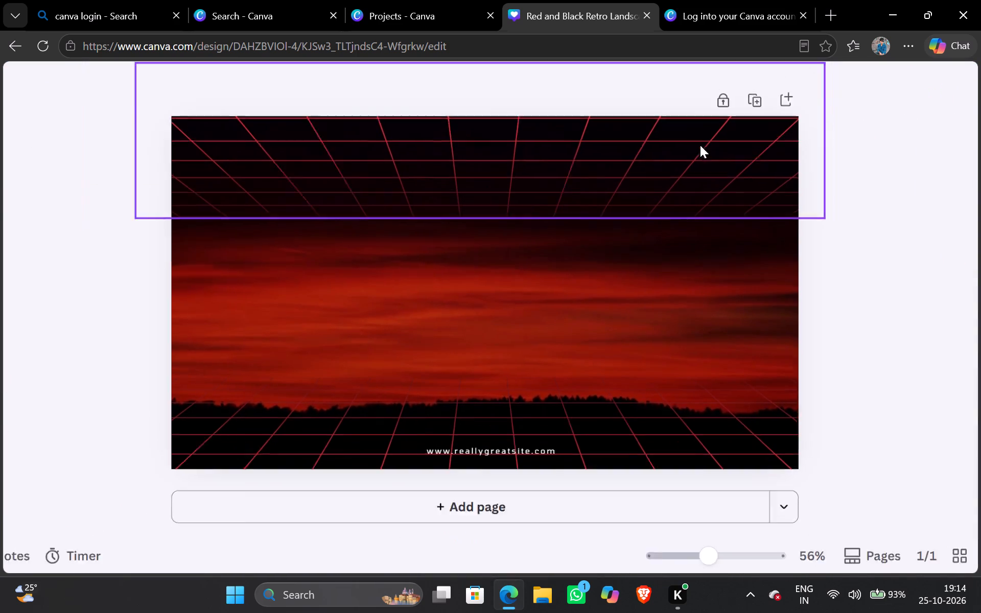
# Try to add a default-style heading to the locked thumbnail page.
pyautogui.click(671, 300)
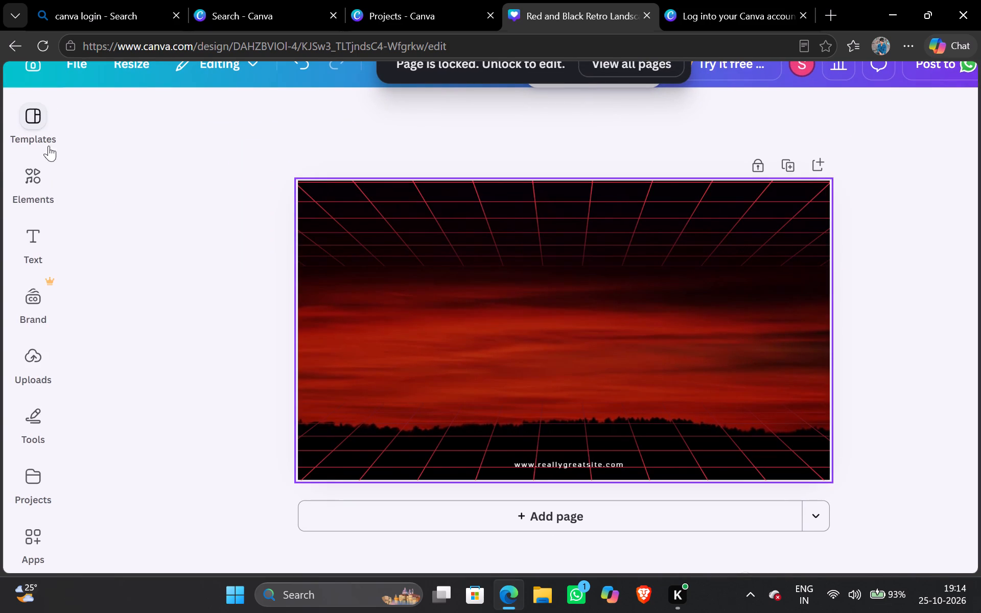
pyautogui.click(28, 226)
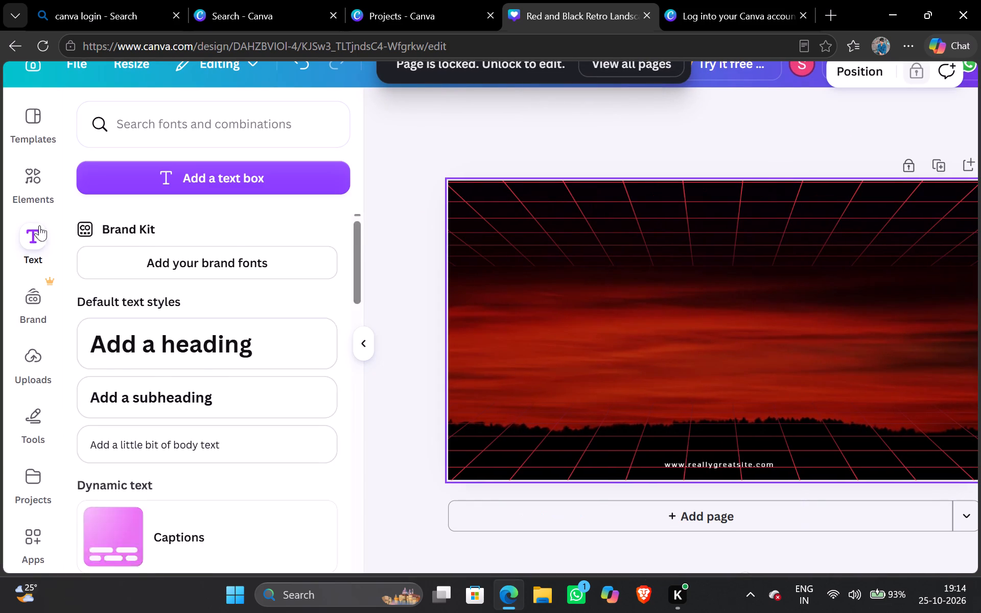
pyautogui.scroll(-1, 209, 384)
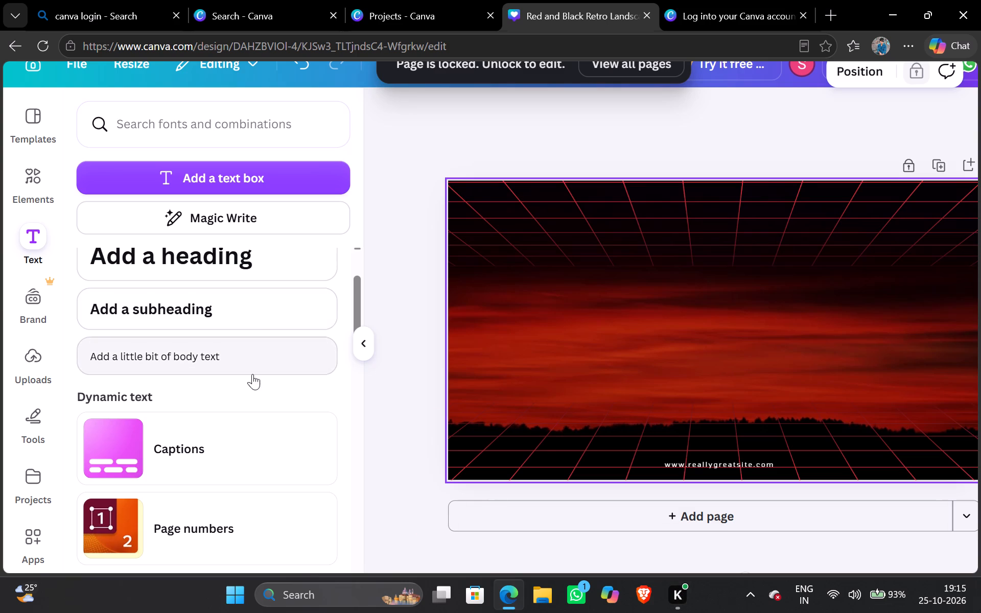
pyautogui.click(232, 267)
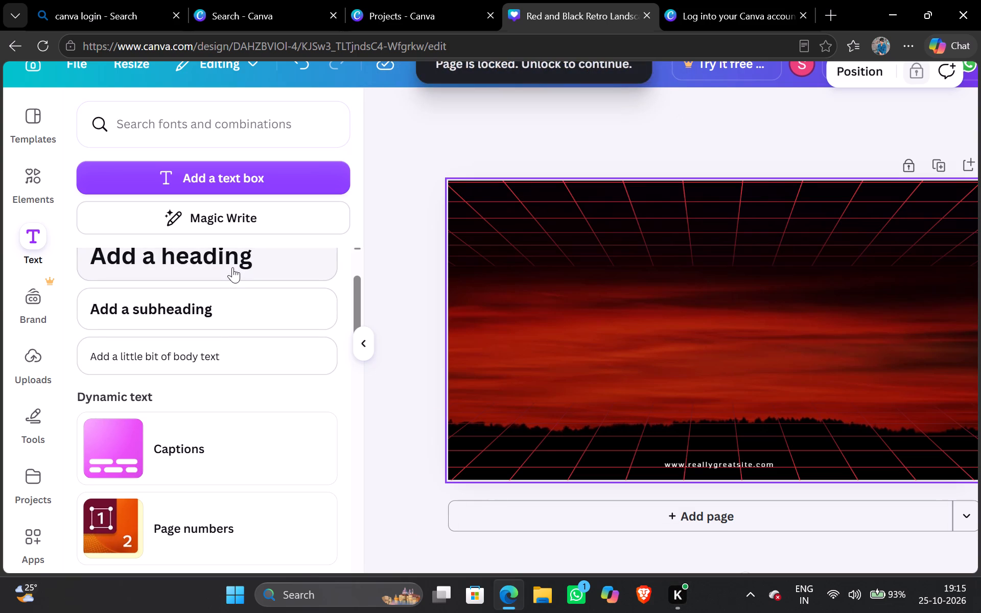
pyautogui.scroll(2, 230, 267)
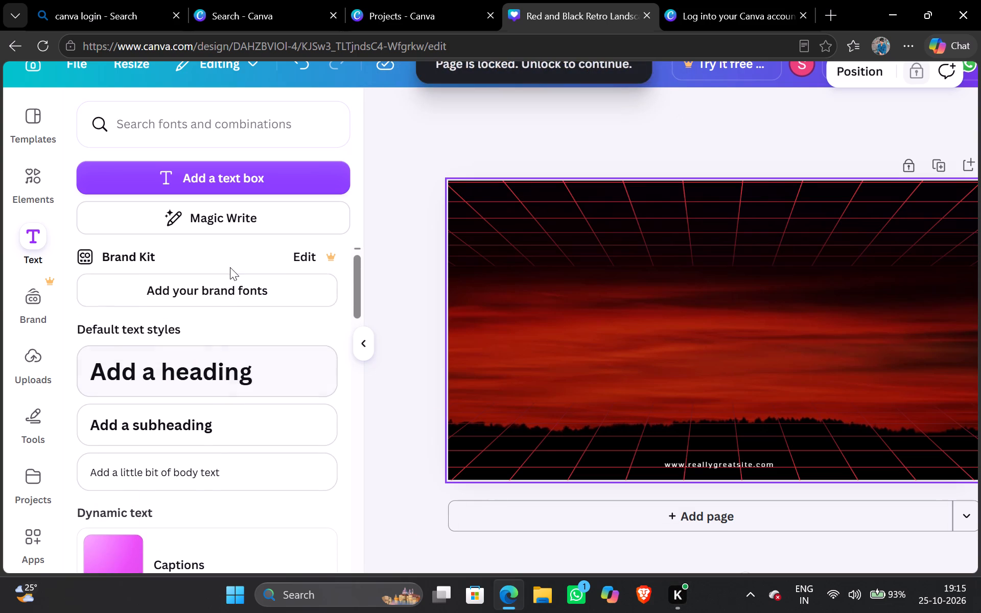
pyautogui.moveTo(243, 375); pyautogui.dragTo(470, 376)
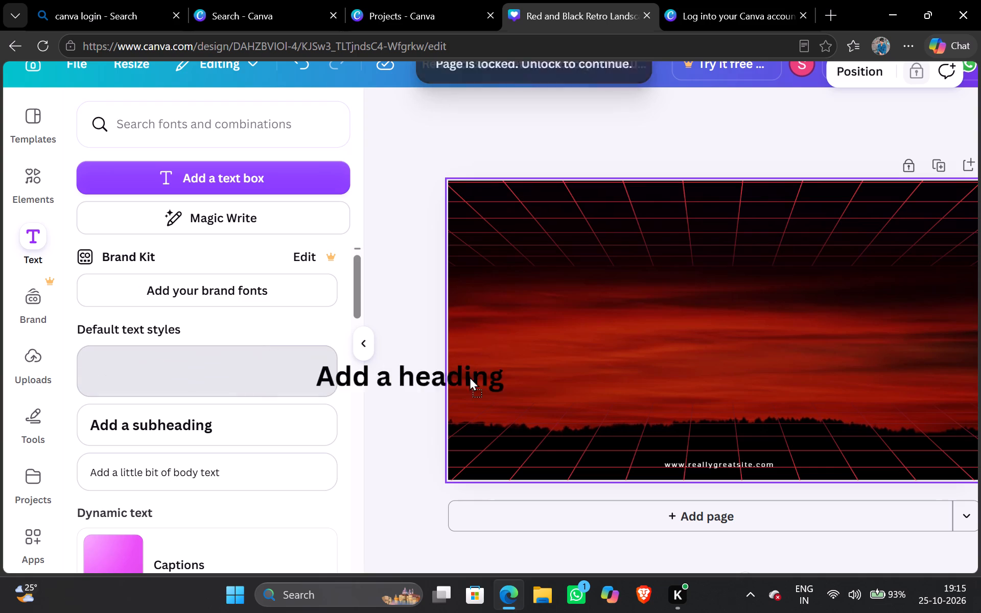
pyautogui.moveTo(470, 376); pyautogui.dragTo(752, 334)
# Unlock the page of the red and black thumbnail design.
pyautogui.hscroll(-2, 752, 334)
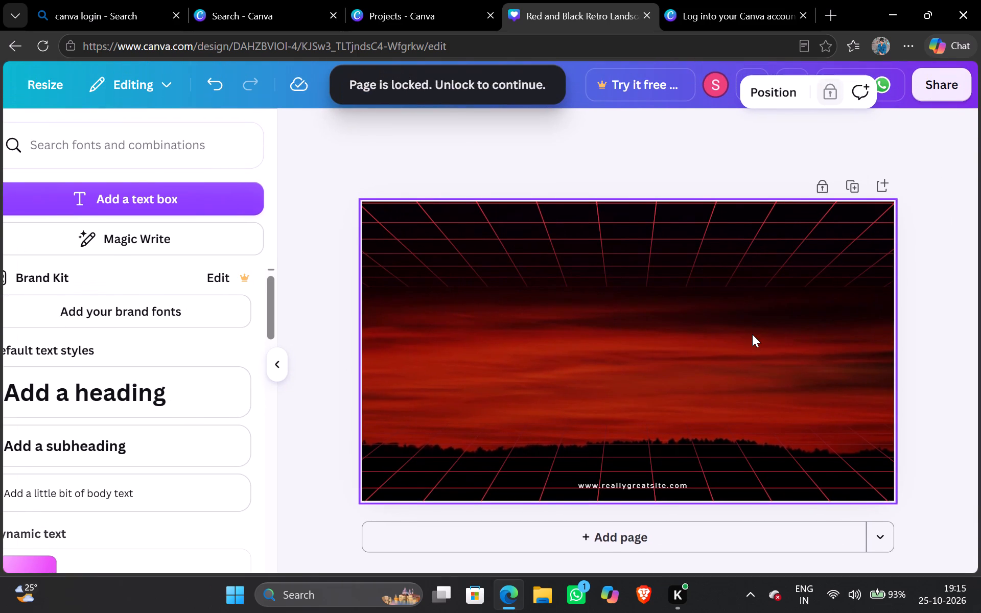
pyautogui.hscroll(-1, 752, 334)
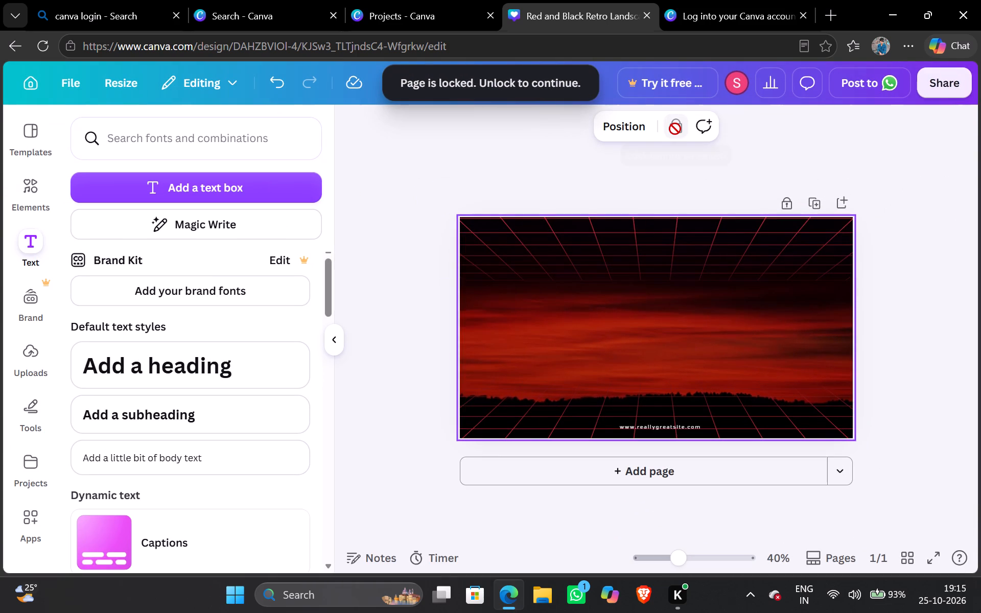
pyautogui.click(675, 129)
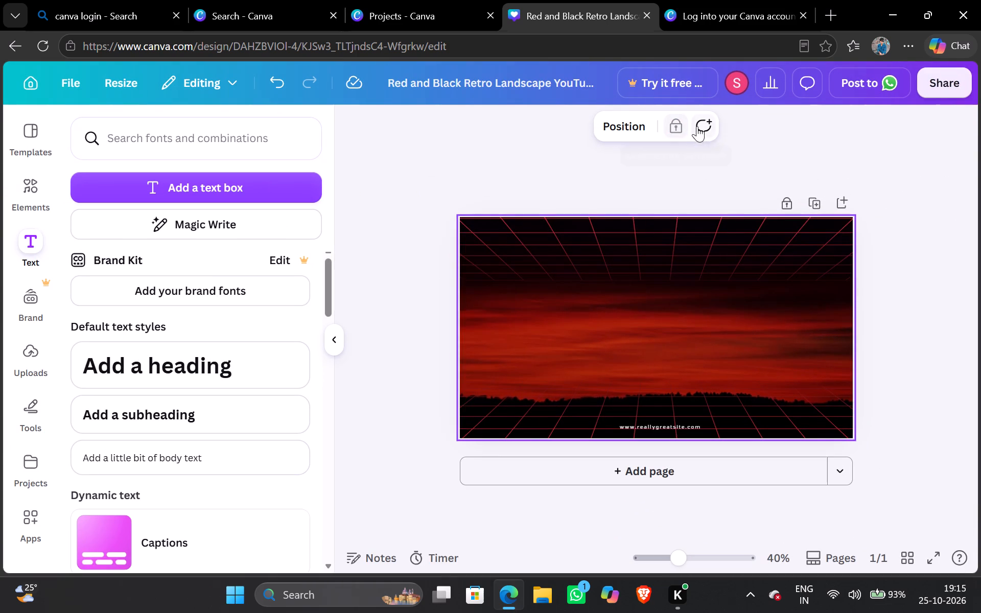
pyautogui.click(792, 203)
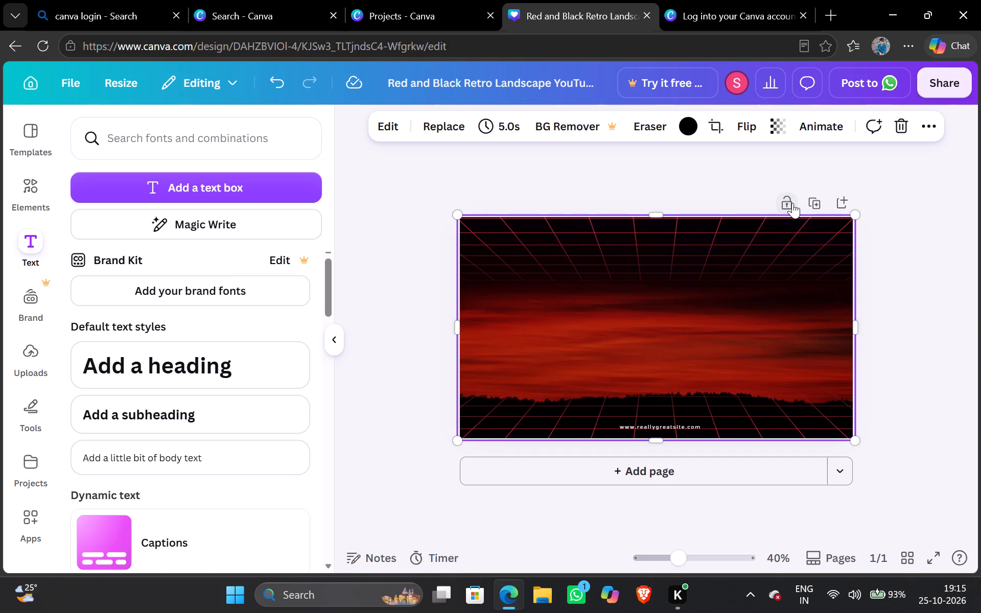
# Add a default-style heading text to the thumbnail page.
pyautogui.moveTo(248, 359); pyautogui.dragTo(647, 304, button='right')
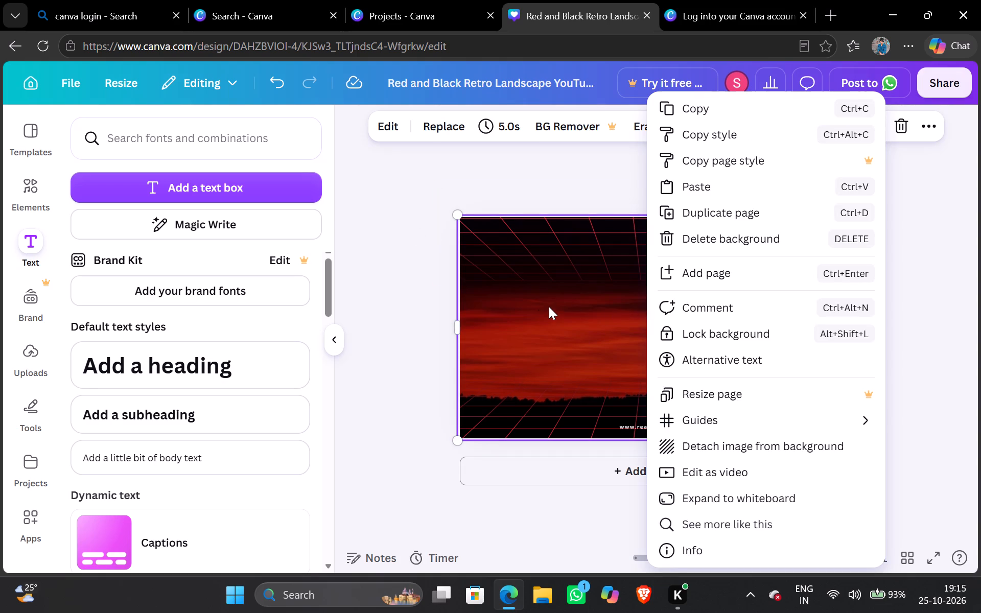
pyautogui.click(538, 310)
pyautogui.moveTo(238, 366); pyautogui.dragTo(307, 334, button='right')
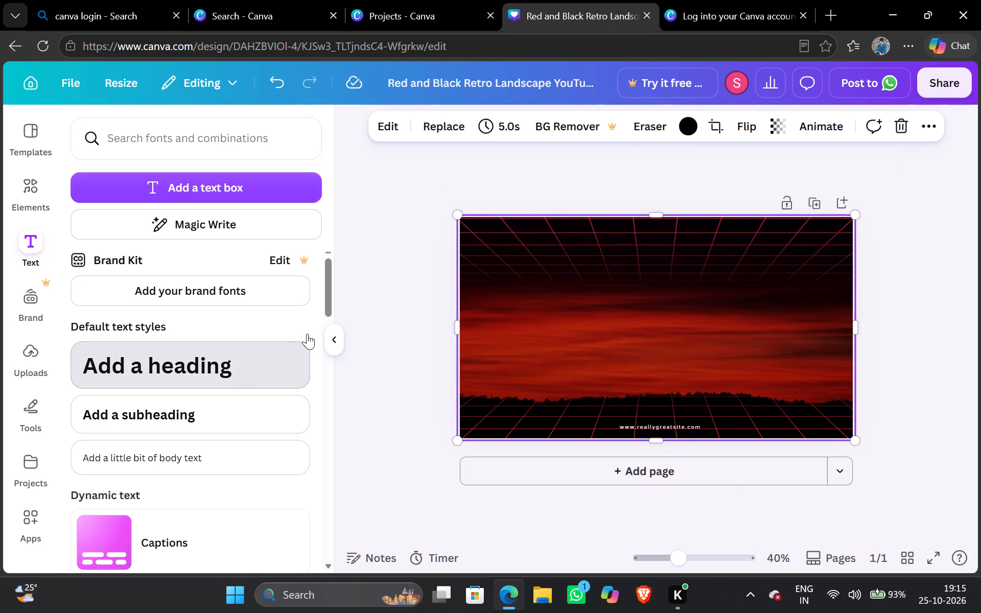
pyautogui.moveTo(307, 334); pyautogui.dragTo(600, 338, button='right')
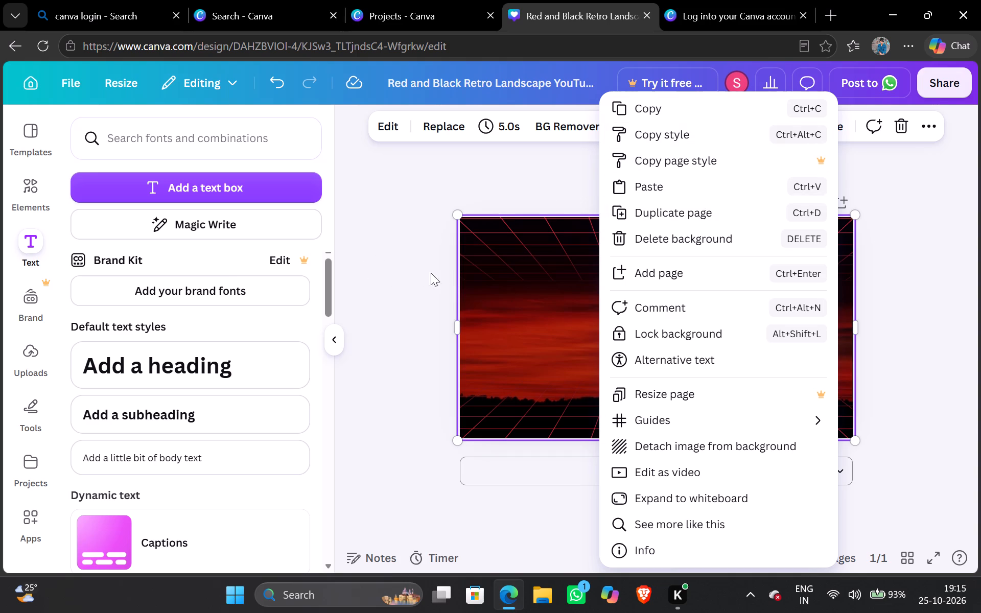
pyautogui.click(245, 348)
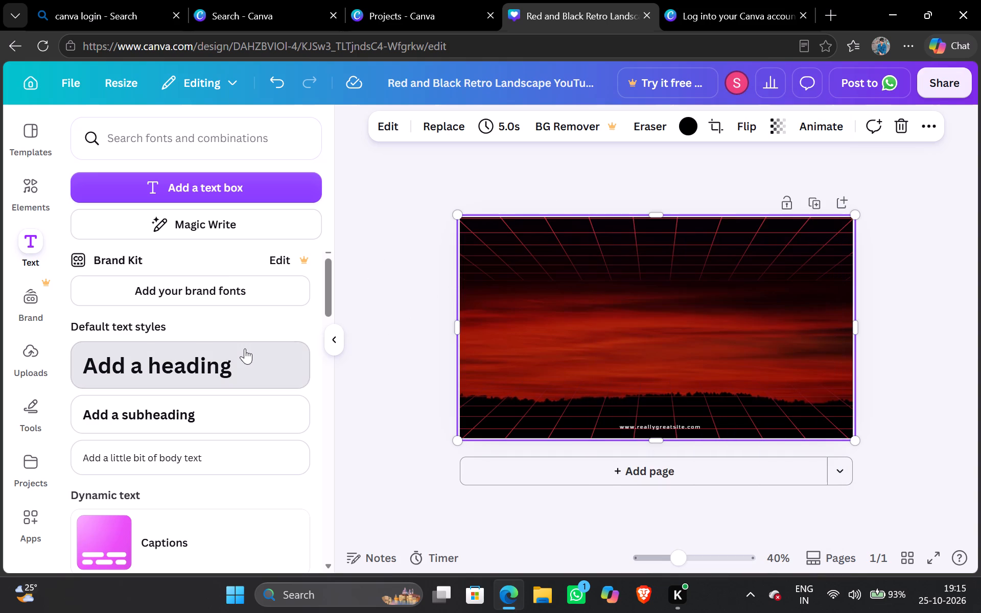
pyautogui.click(245, 348)
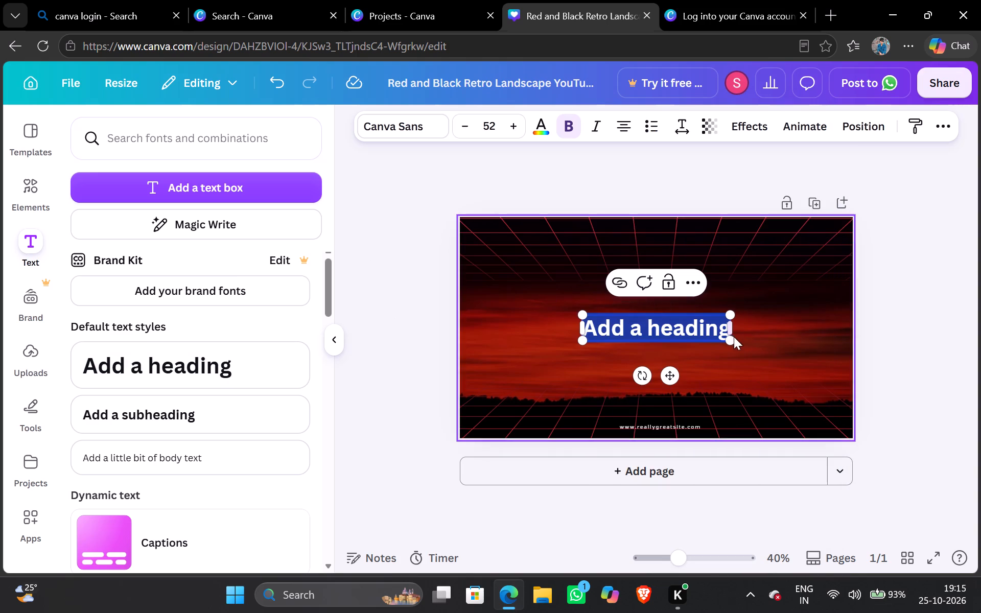
# Enlarge the heading on the thumbnail to a font size of about 92.
pyautogui.moveTo(726, 332); pyautogui.dragTo(731, 336)
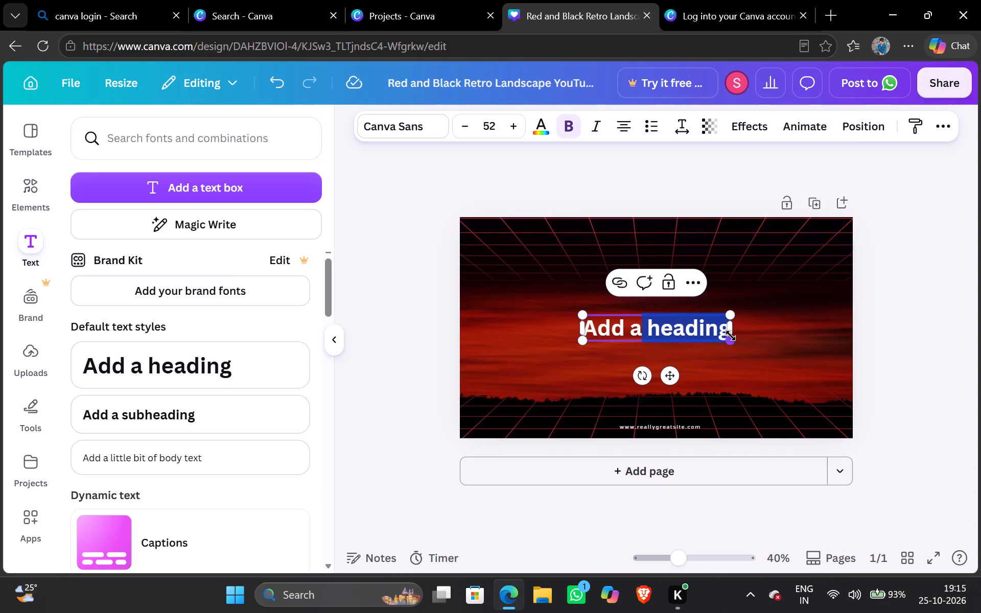
pyautogui.moveTo(741, 348); pyautogui.dragTo(709, 328)
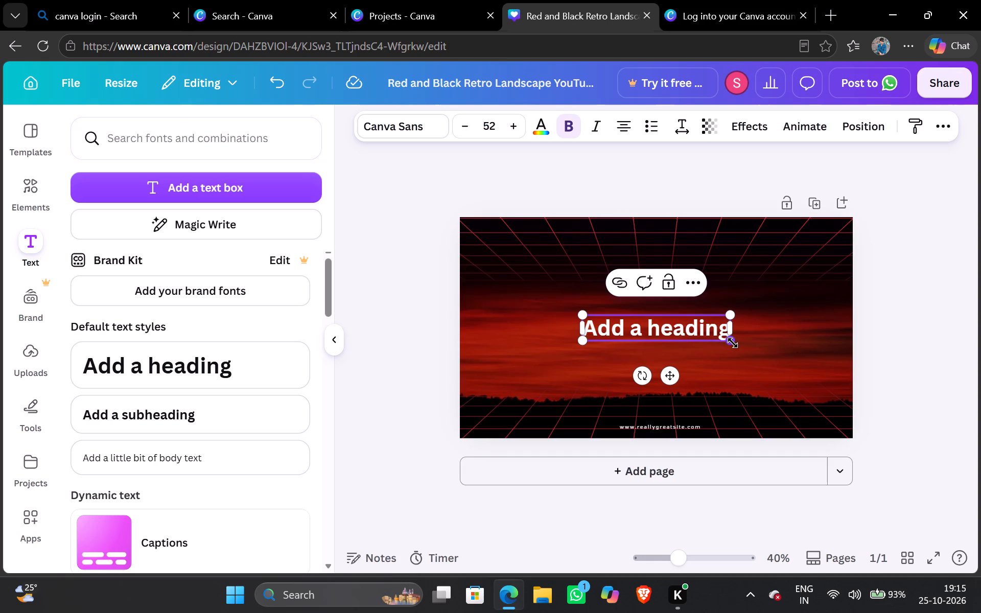
pyautogui.moveTo(733, 343); pyautogui.dragTo(836, 414)
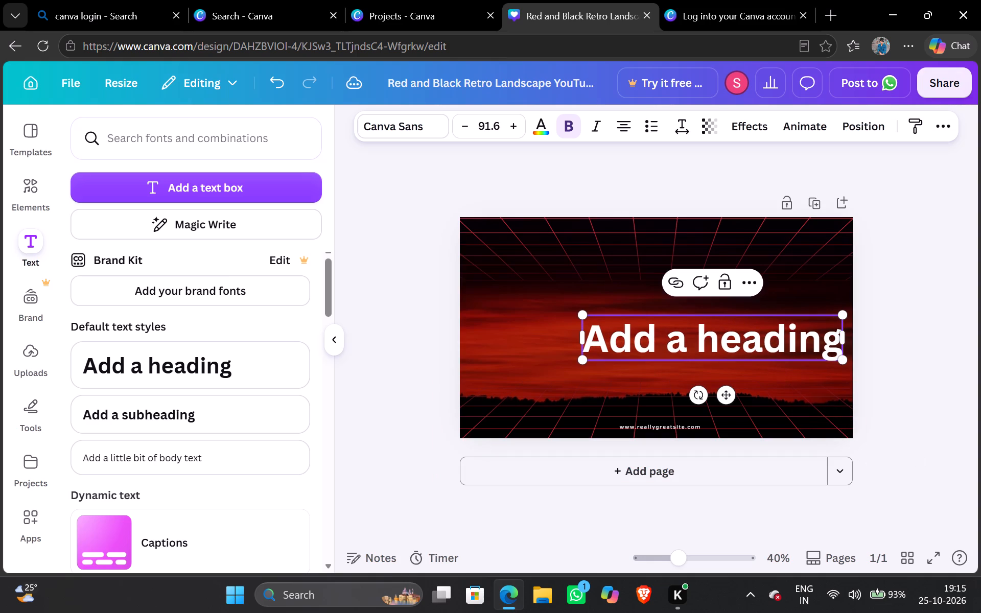
# Move the heading to the upper middle of the thumbnail, roughly centred horizontally.
pyautogui.moveTo(735, 332); pyautogui.dragTo(744, 344)
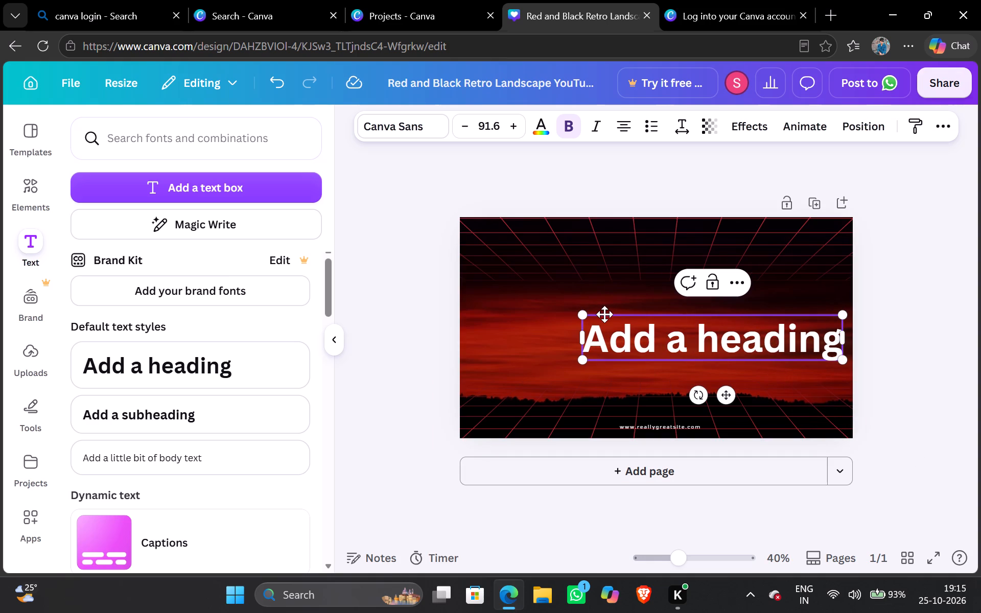
pyautogui.moveTo(604, 314); pyautogui.dragTo(541, 314)
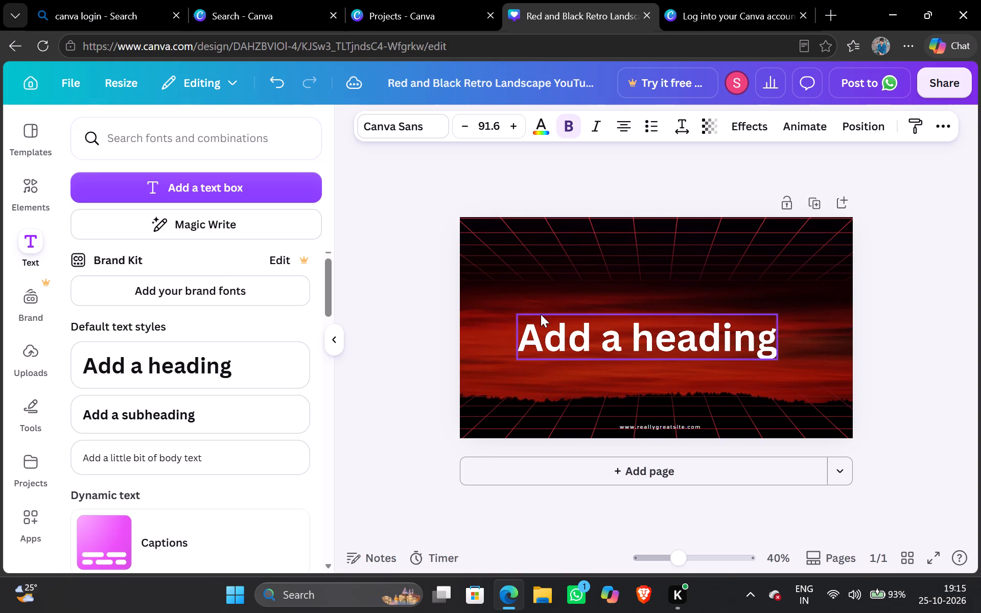
pyautogui.moveTo(541, 314); pyautogui.dragTo(549, 315)
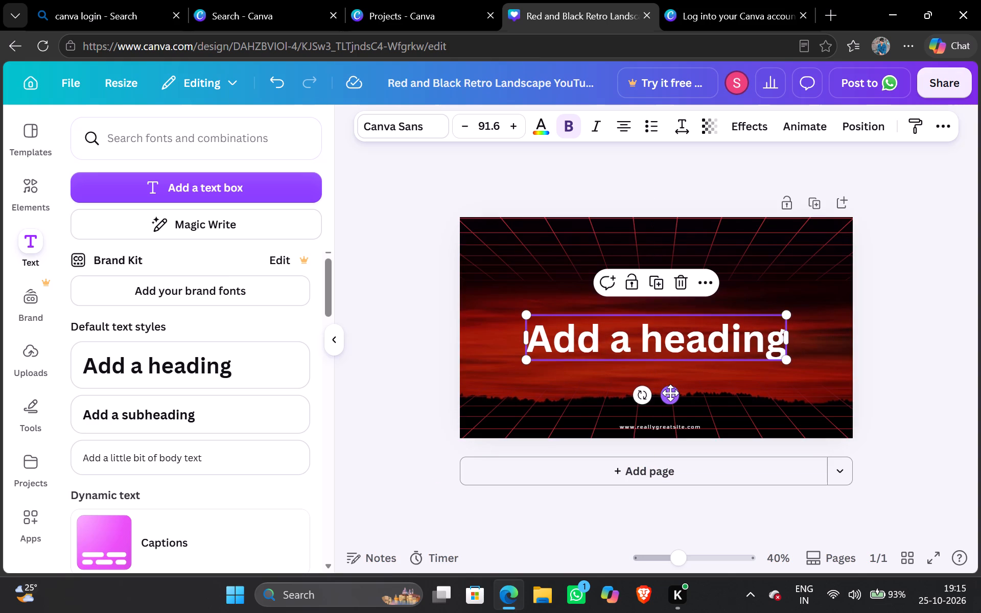
pyautogui.moveTo(670, 393); pyautogui.dragTo(678, 375)
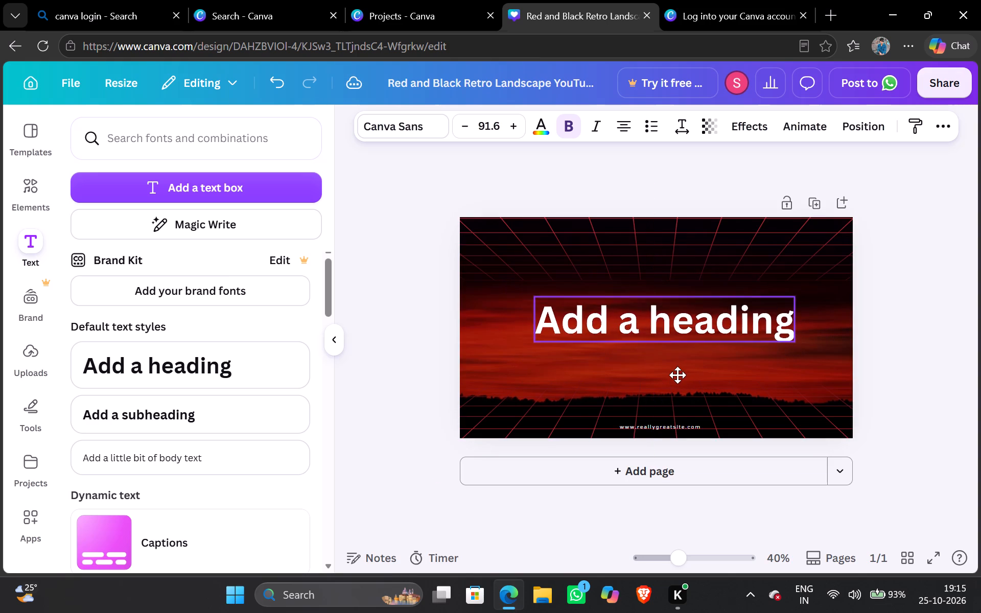
pyautogui.moveTo(678, 375); pyautogui.dragTo(664, 349)
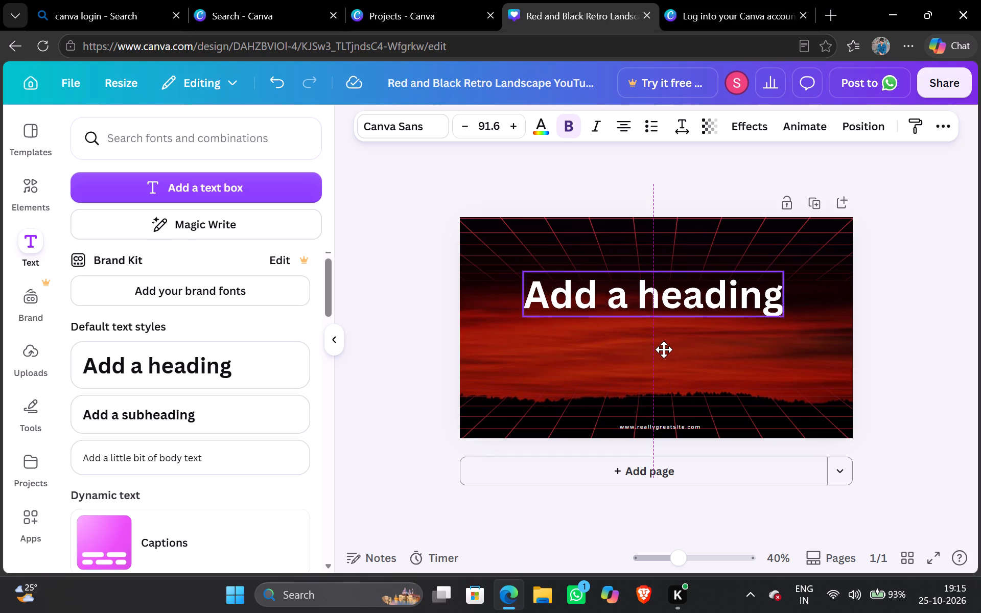
pyautogui.moveTo(664, 349); pyautogui.dragTo(664, 357)
# Replace the heading's placeholder text with "Dracuu".
pyautogui.click(694, 297)
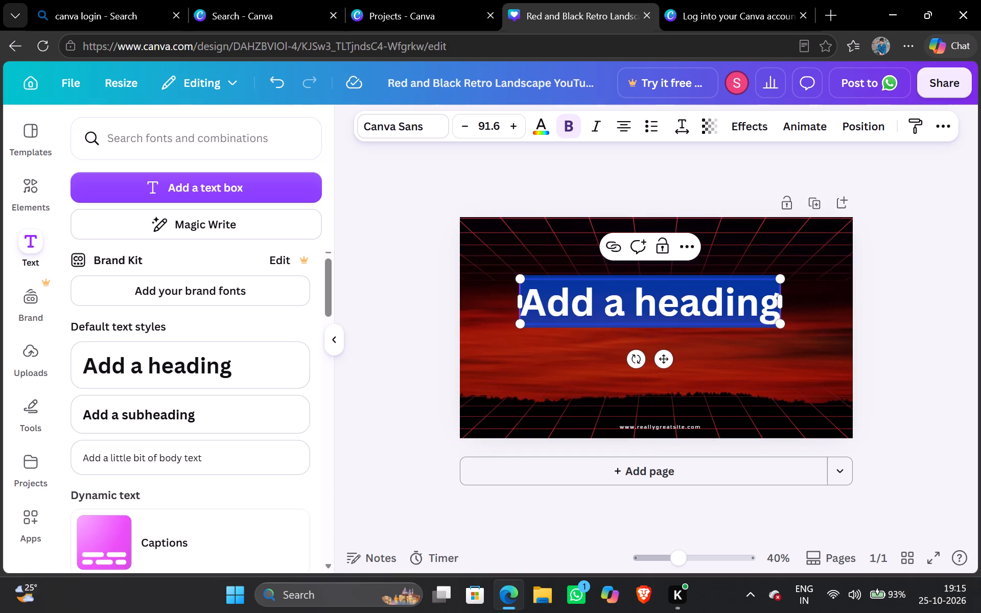
pyautogui.press('\\')
pyautogui.press('BackSpace')
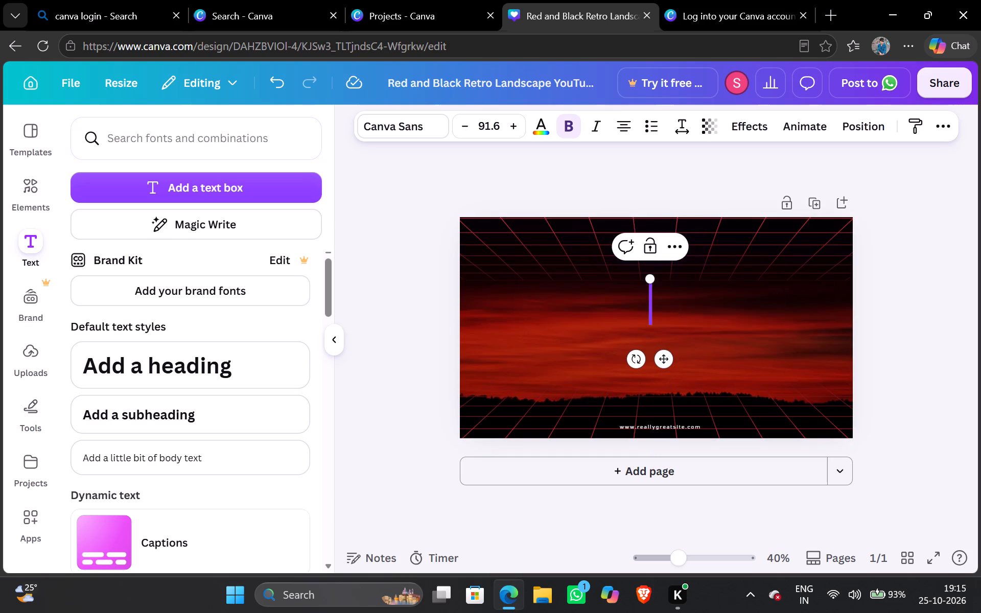
pyautogui.hotkey('shift', 'd')
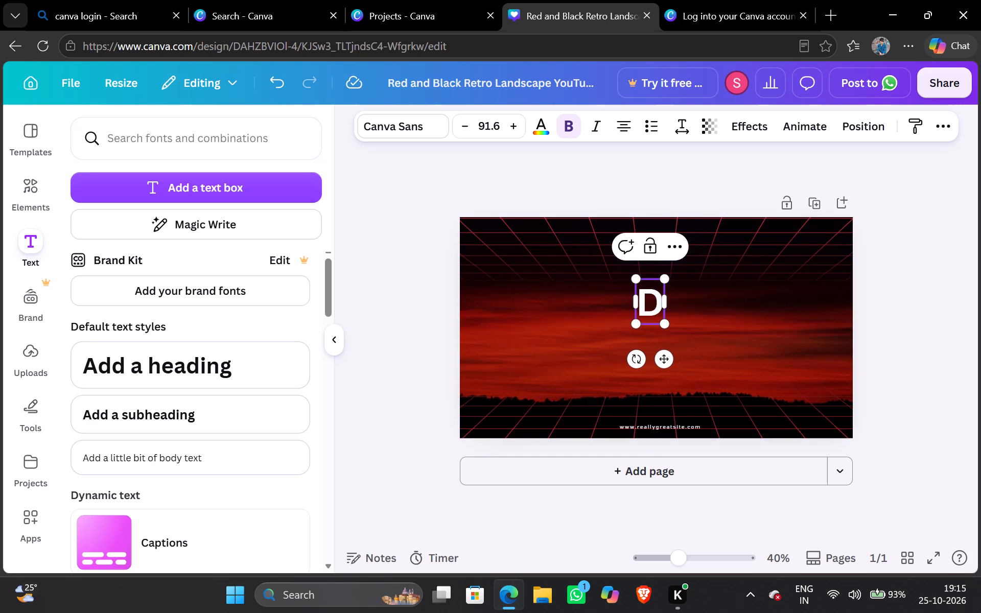
pyautogui.write('rac')
pyautogui.write('uu')
pyautogui.write('uuu')
pyautogui.press('BackSpace')
pyautogui.press('BackSpace')
pyautogui.press('BackSpace')
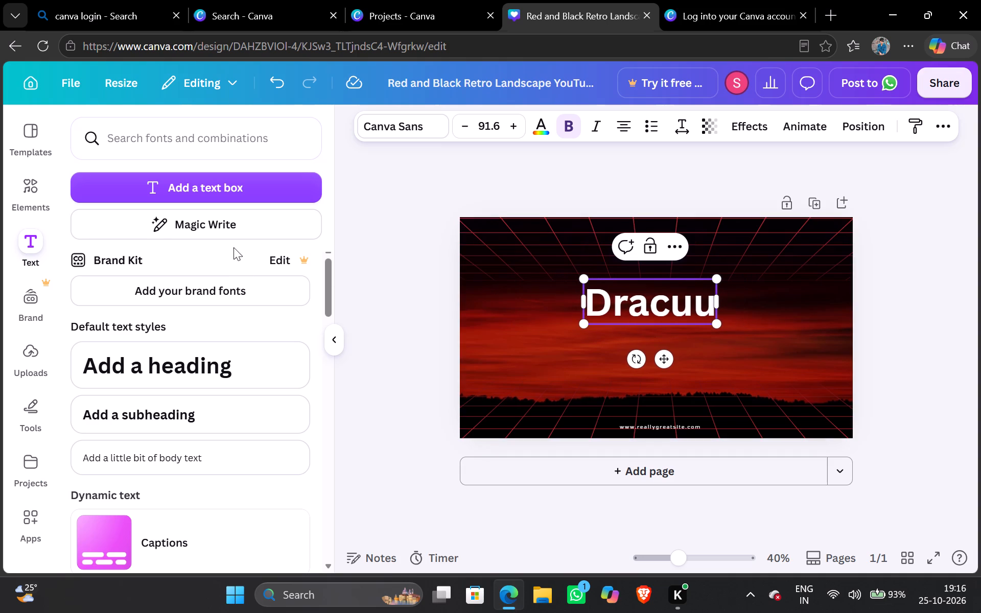
pyautogui.click(251, 218)
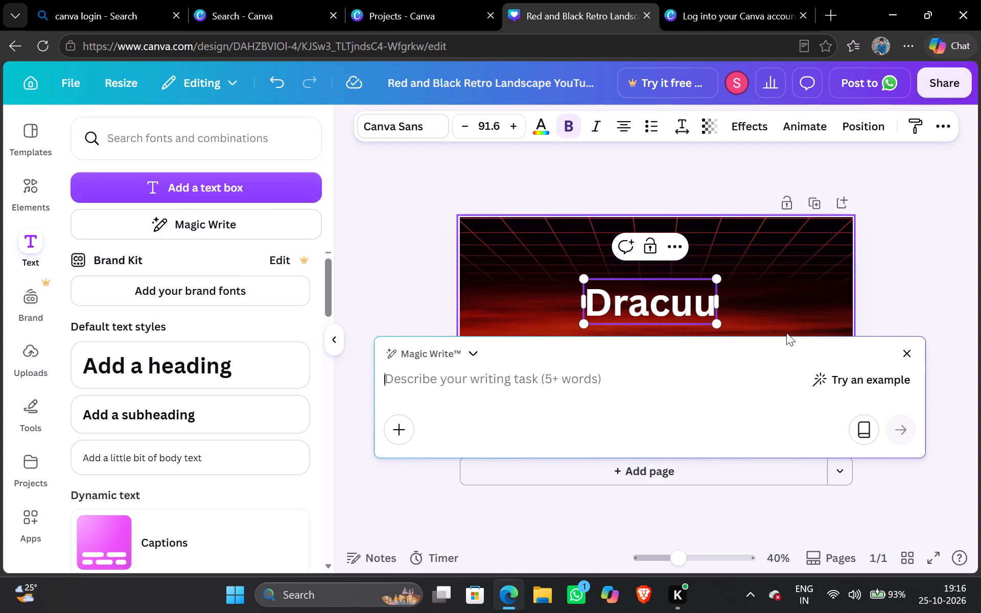
pyautogui.click(901, 351)
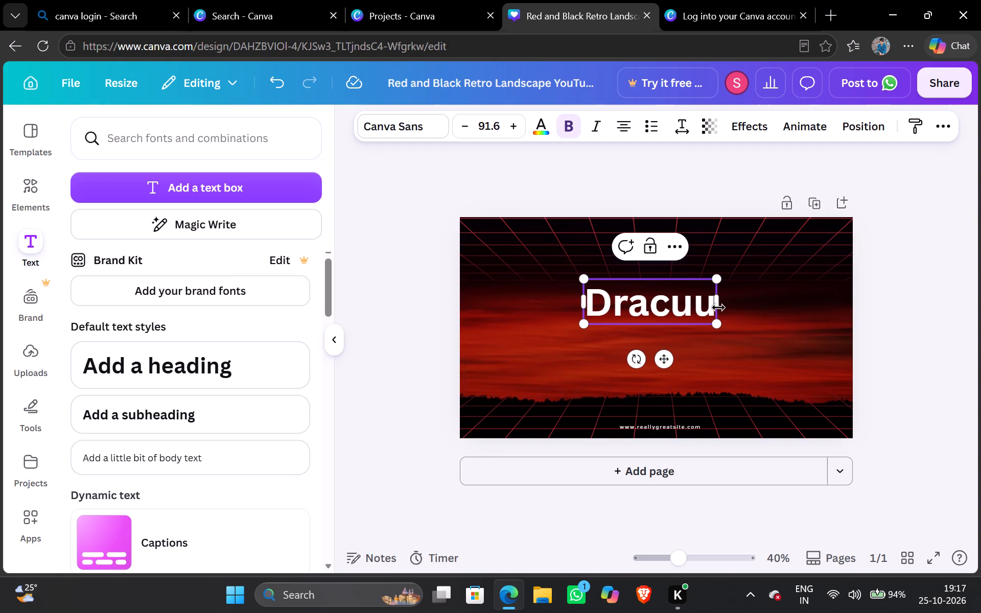
# Enlarge the "Dracuu" heading to a font size of about 97 and nudge it slightly upward.
pyautogui.moveTo(713, 325); pyautogui.dragTo(741, 341)
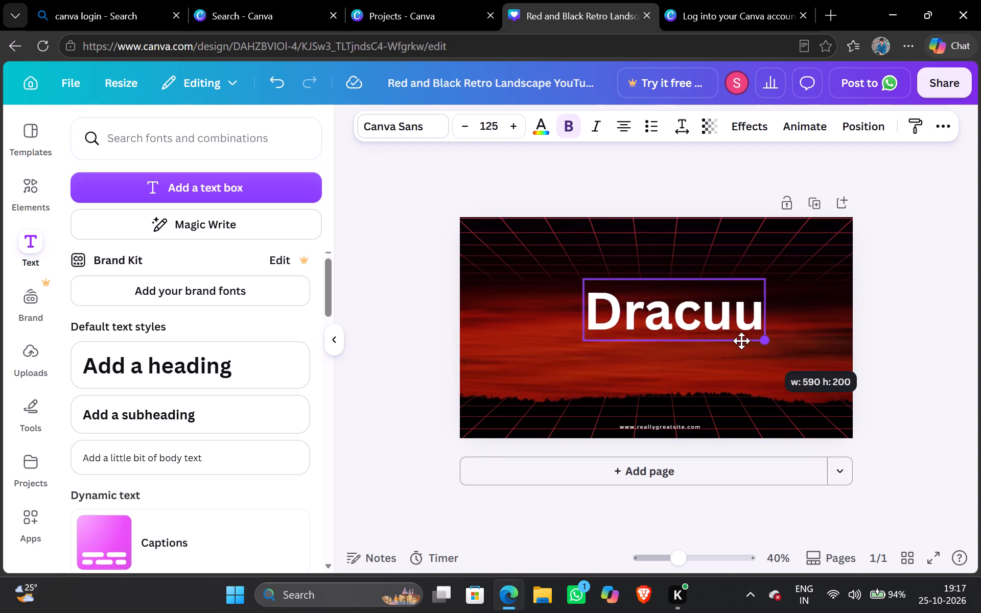
pyautogui.moveTo(741, 341); pyautogui.dragTo(719, 334)
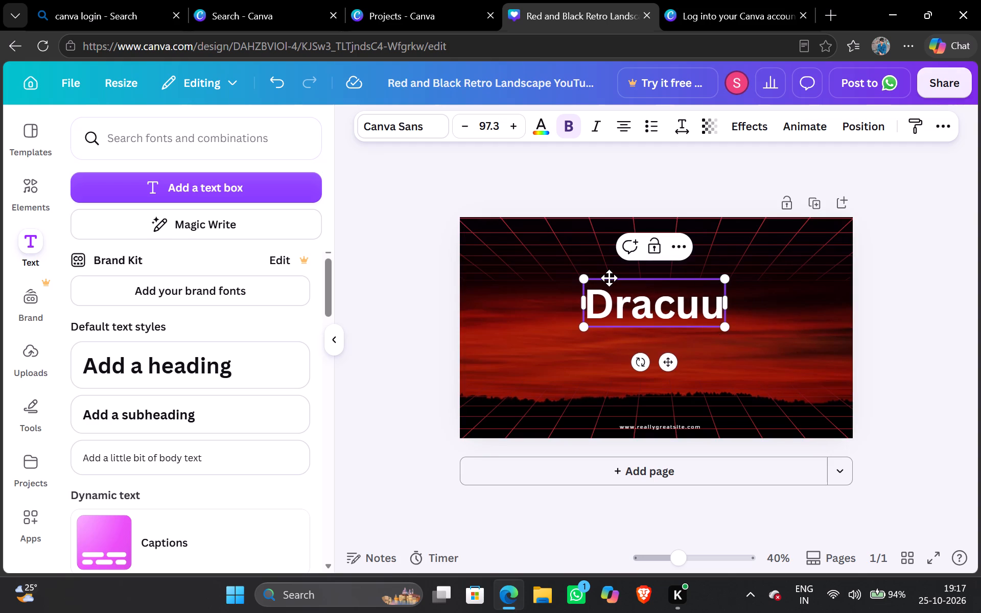
pyautogui.moveTo(609, 278); pyautogui.dragTo(610, 273)
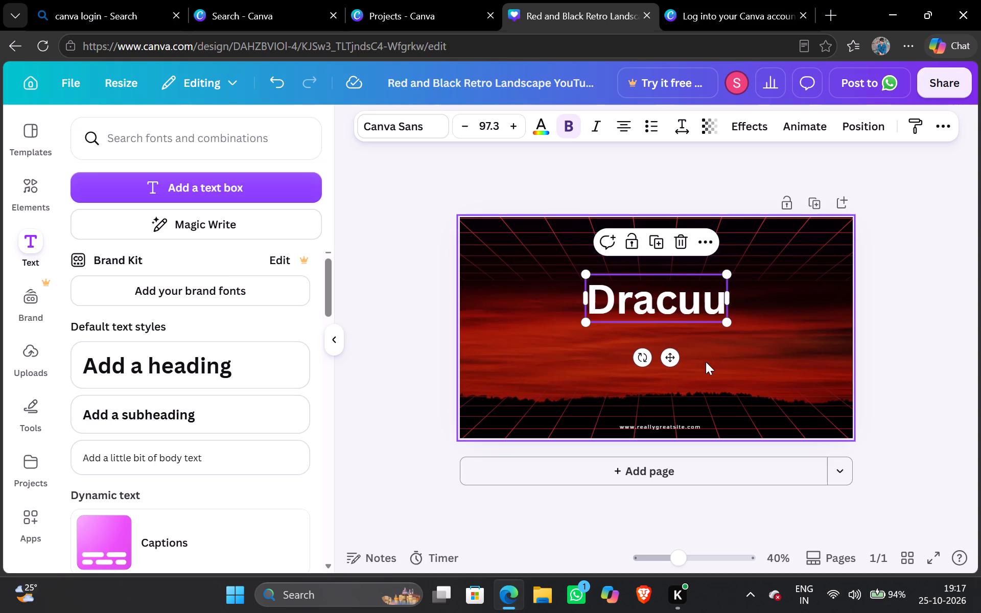
pyautogui.click(706, 361)
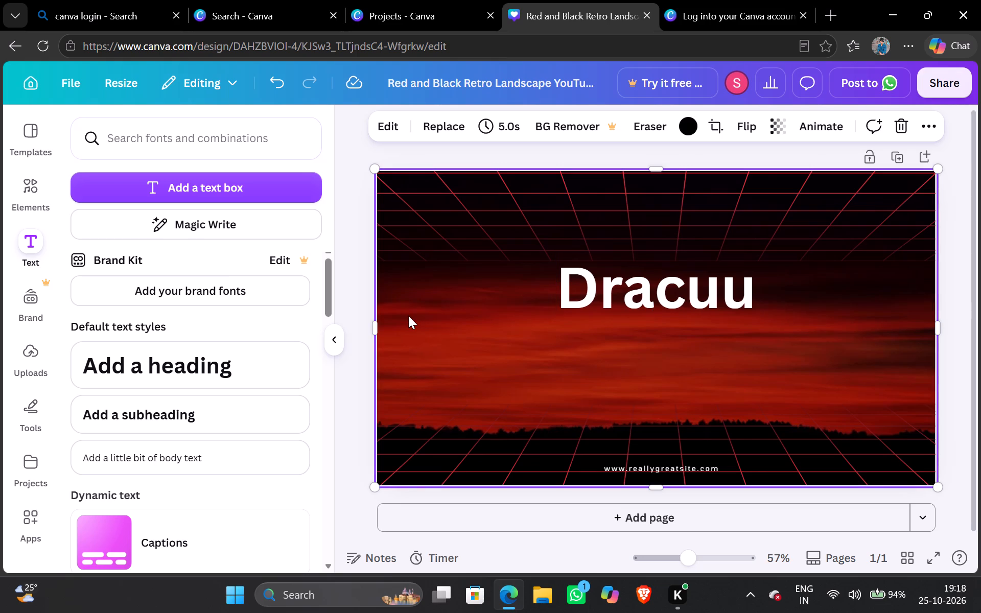
# Add the green-on-black "static" font combination to the thumbnail page.
pyautogui.scroll(-4, 195, 358)
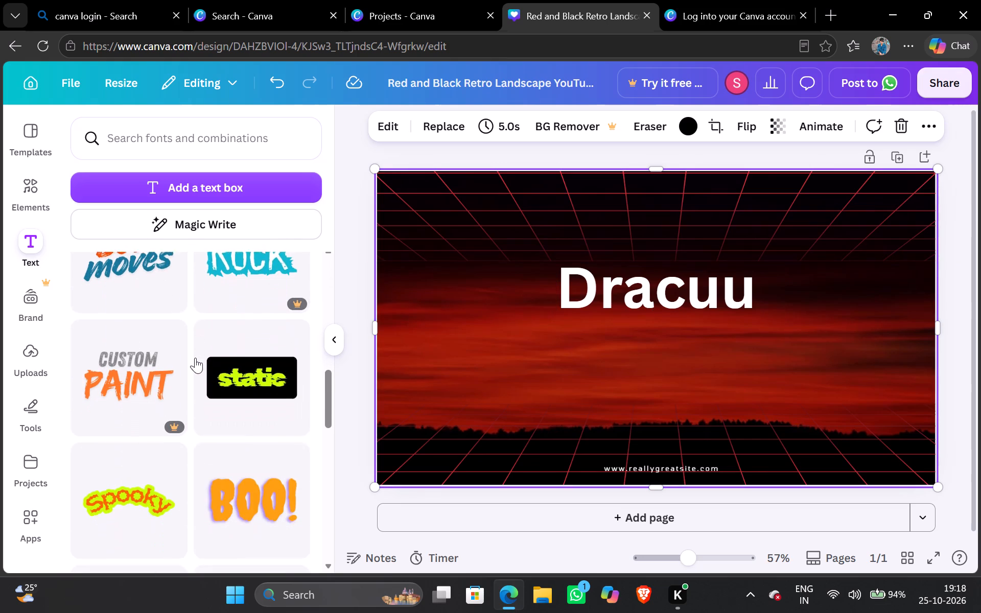
pyautogui.click(242, 368)
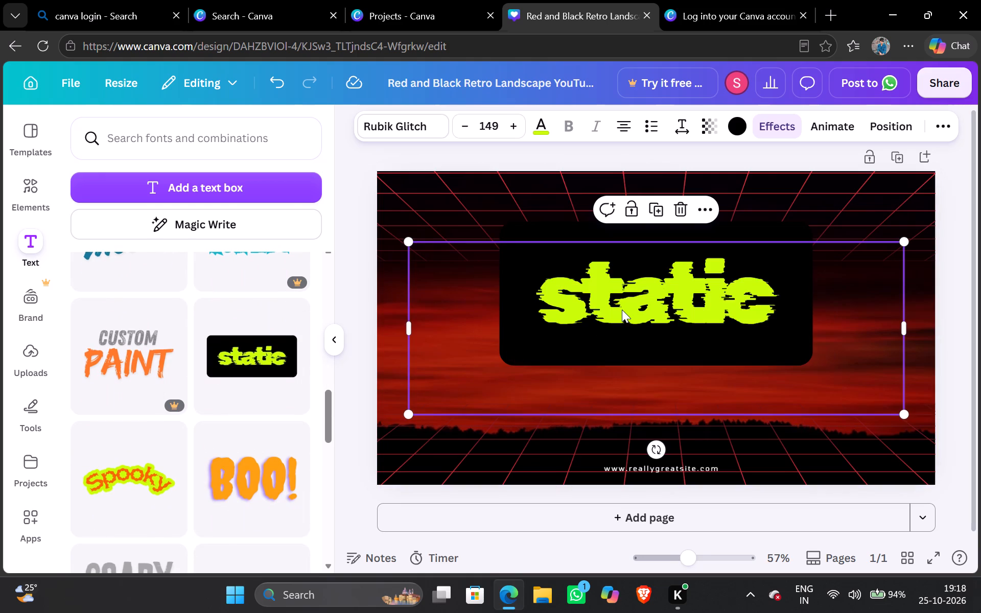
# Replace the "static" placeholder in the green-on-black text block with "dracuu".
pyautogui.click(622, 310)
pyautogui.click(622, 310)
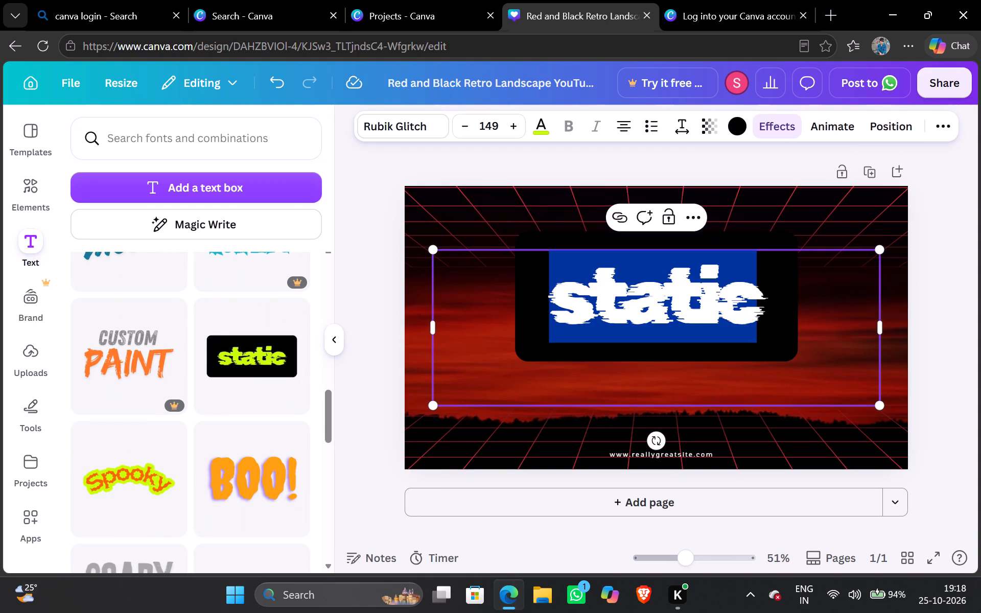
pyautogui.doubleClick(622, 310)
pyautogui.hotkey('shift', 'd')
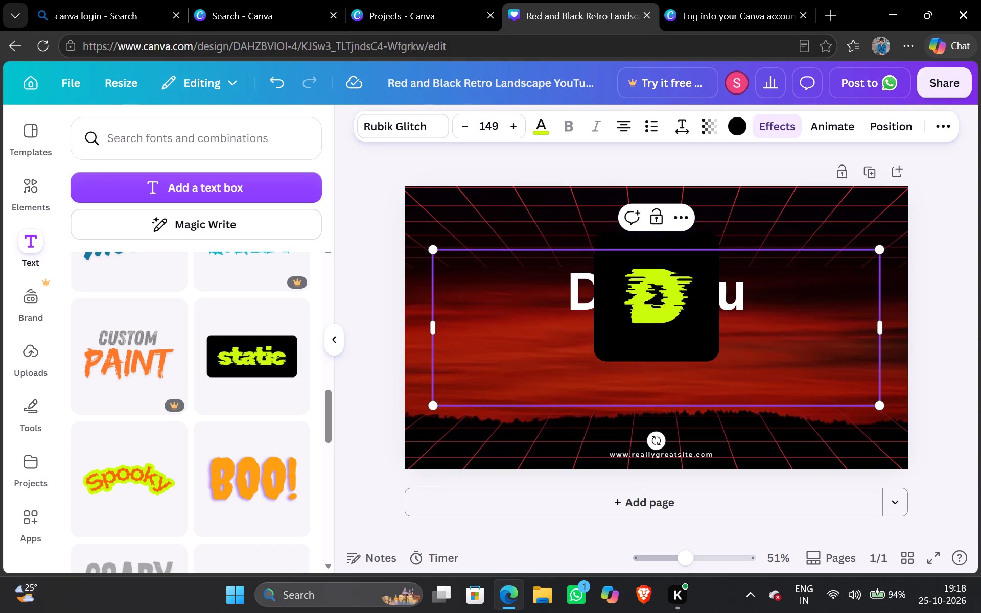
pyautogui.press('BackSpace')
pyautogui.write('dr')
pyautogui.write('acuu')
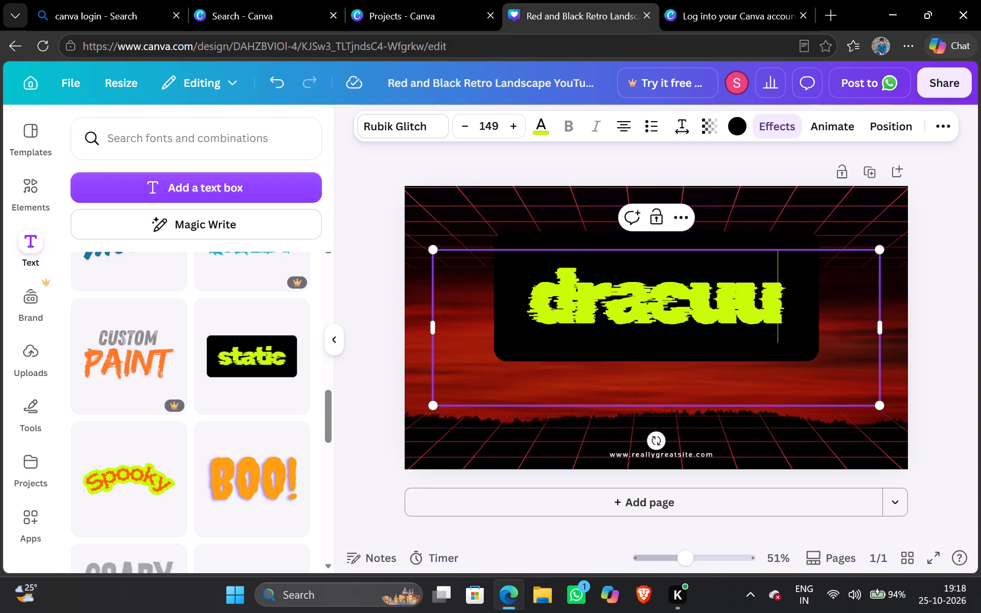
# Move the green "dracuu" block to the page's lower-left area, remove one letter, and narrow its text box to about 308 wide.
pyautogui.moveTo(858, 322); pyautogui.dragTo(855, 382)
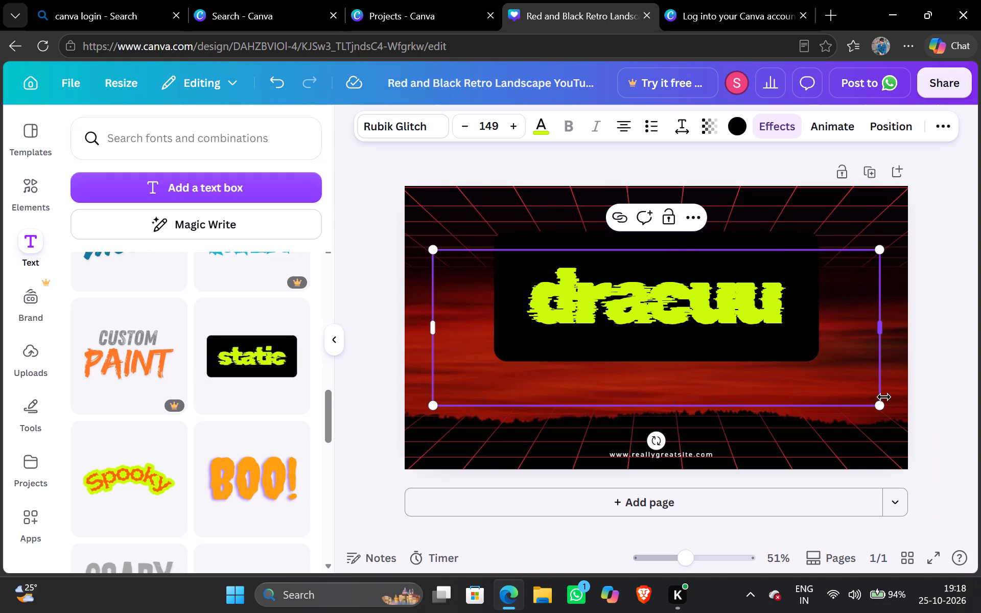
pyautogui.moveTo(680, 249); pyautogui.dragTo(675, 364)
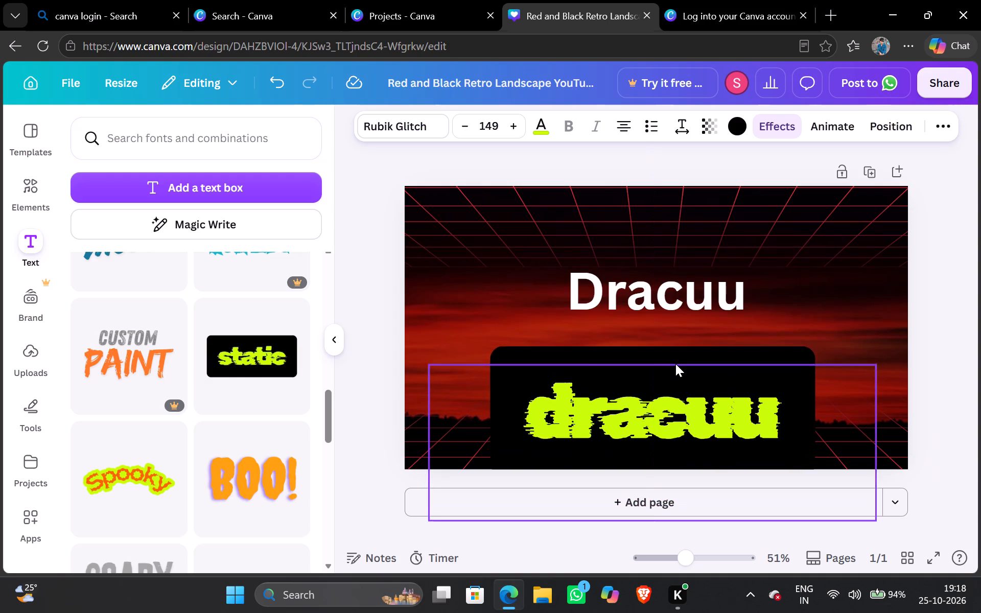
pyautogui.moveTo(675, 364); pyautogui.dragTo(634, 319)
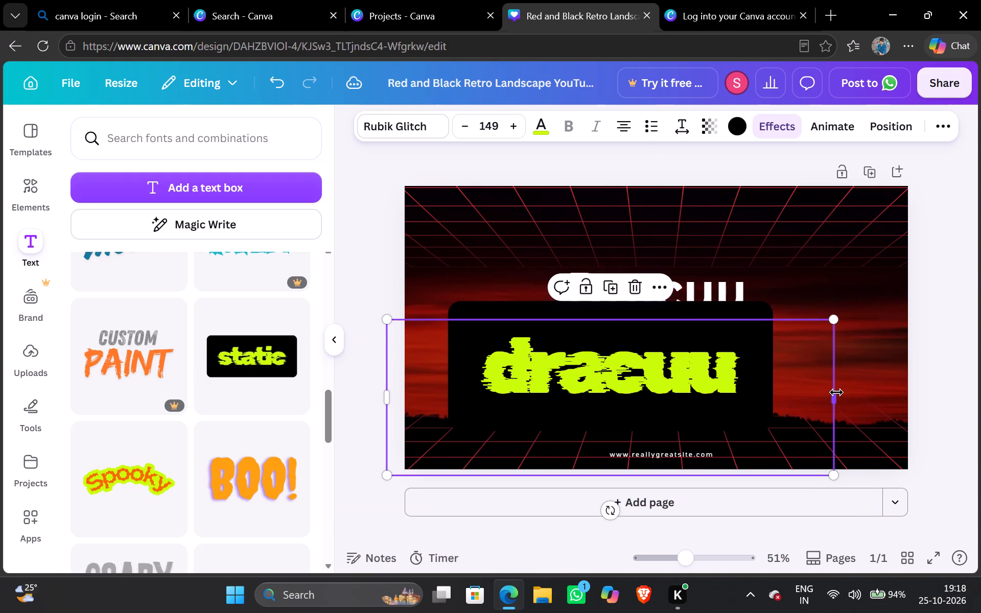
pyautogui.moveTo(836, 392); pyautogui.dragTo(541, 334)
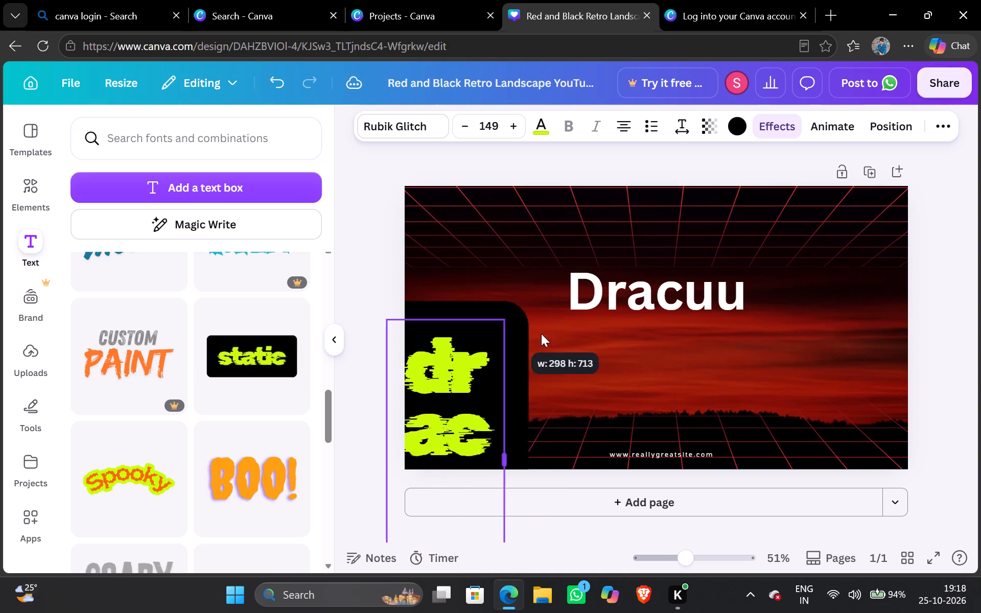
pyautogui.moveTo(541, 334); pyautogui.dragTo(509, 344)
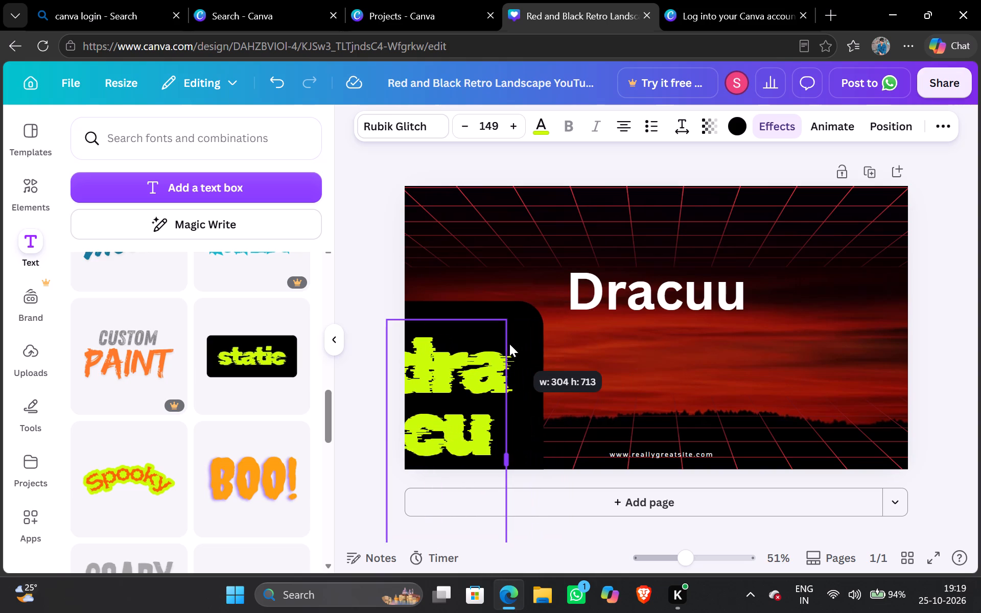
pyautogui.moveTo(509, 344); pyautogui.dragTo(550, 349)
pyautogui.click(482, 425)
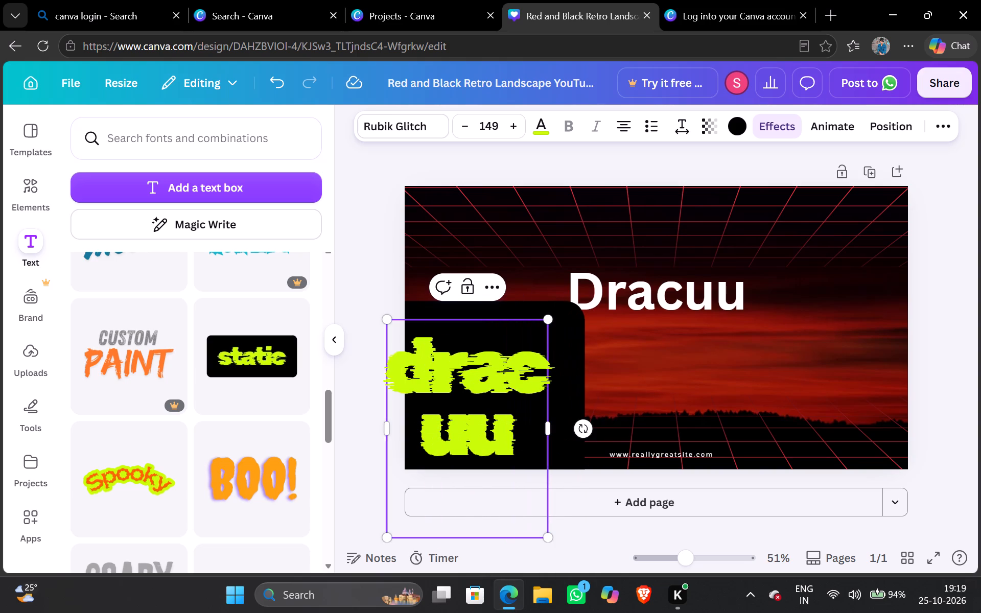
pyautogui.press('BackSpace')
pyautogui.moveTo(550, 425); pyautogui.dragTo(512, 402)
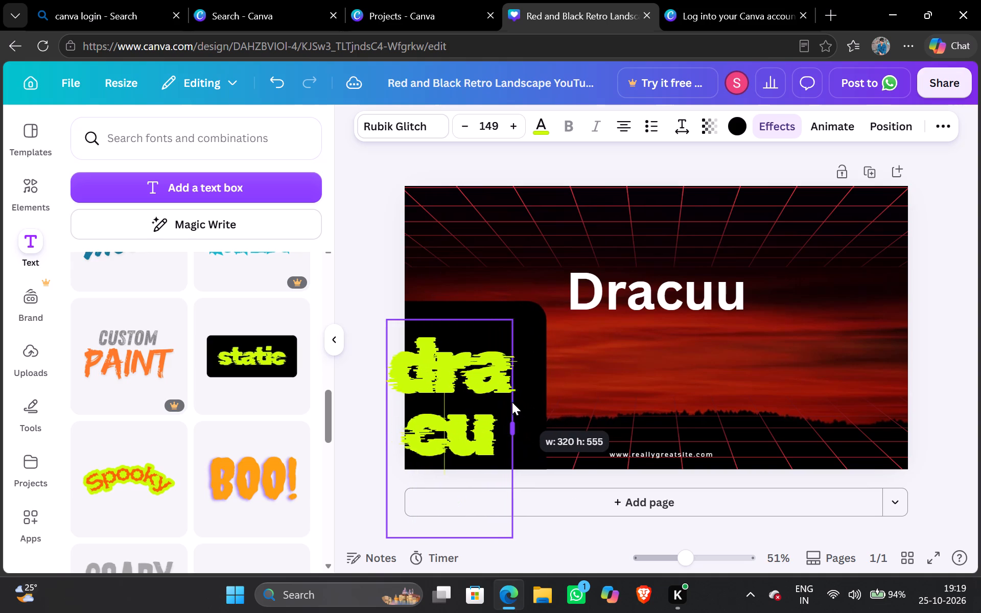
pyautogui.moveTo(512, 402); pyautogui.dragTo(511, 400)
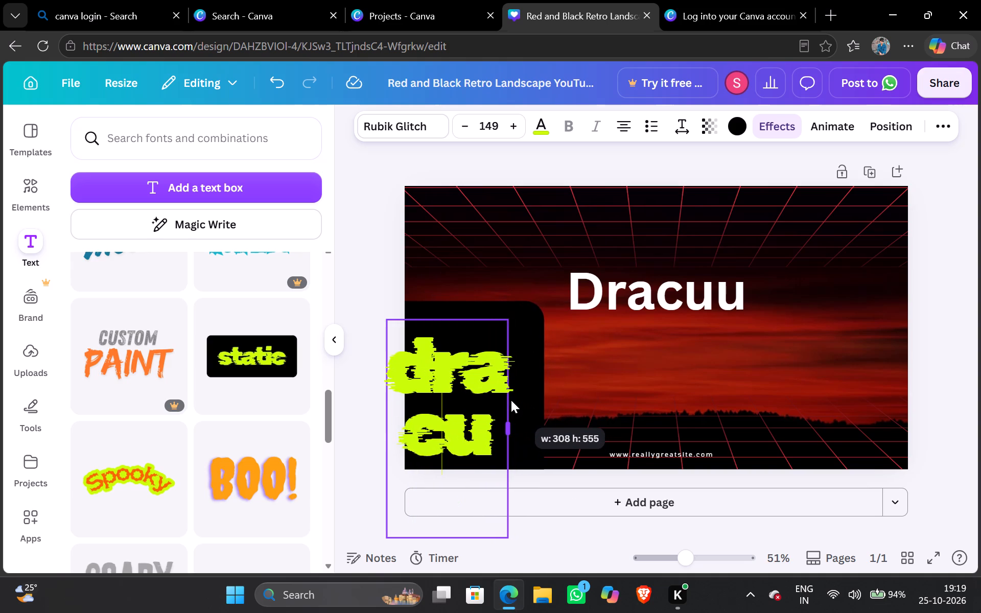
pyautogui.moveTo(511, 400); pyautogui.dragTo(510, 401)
# Delete the green-on-black glitch text block from the thumbnail, keeping the white "Dracuu" heading.
pyautogui.click(471, 287)
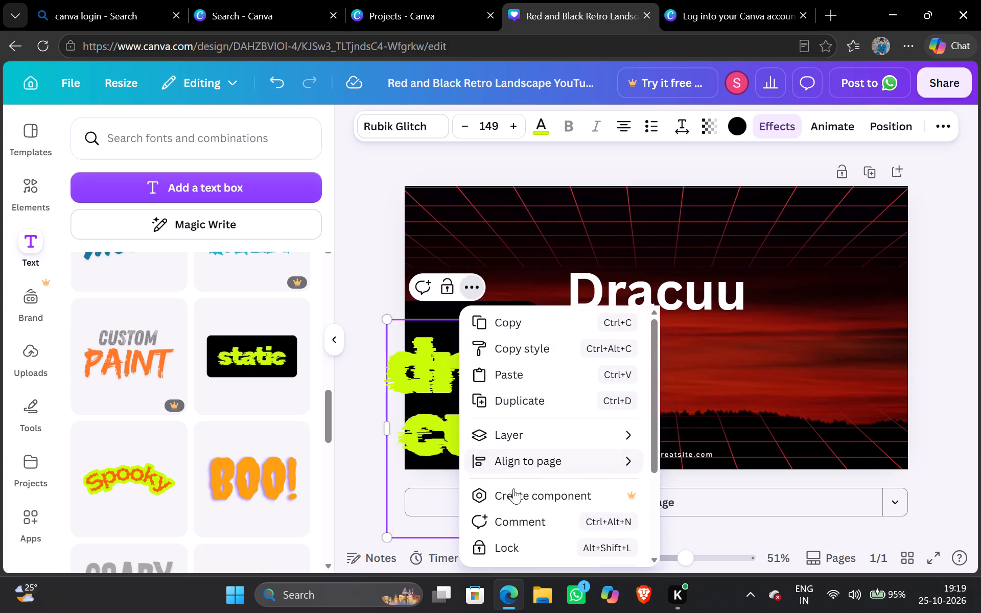
pyautogui.click(436, 393)
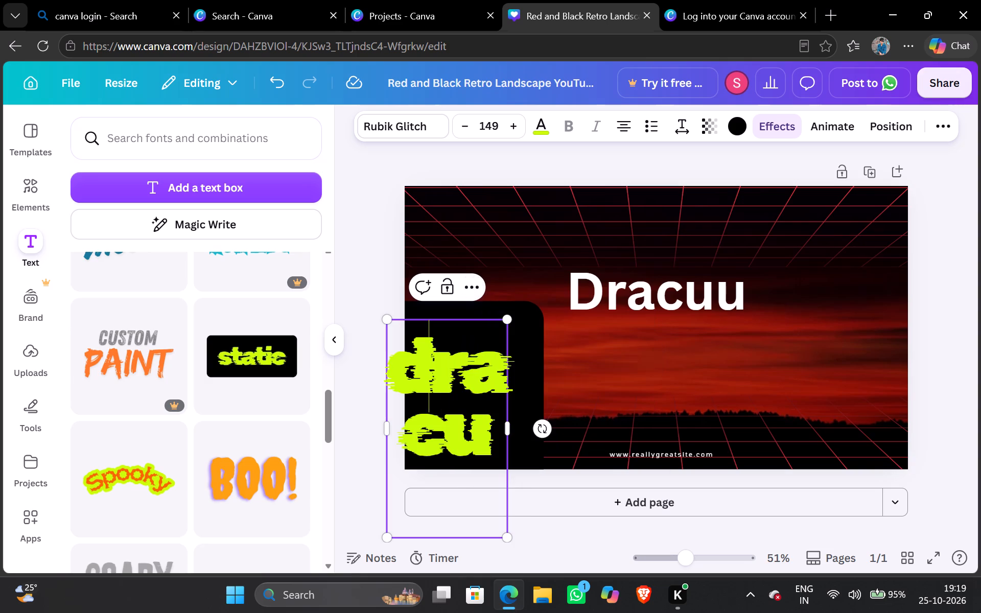
pyautogui.press('Delete')
pyautogui.press('Delete')
pyautogui.press('Delete')
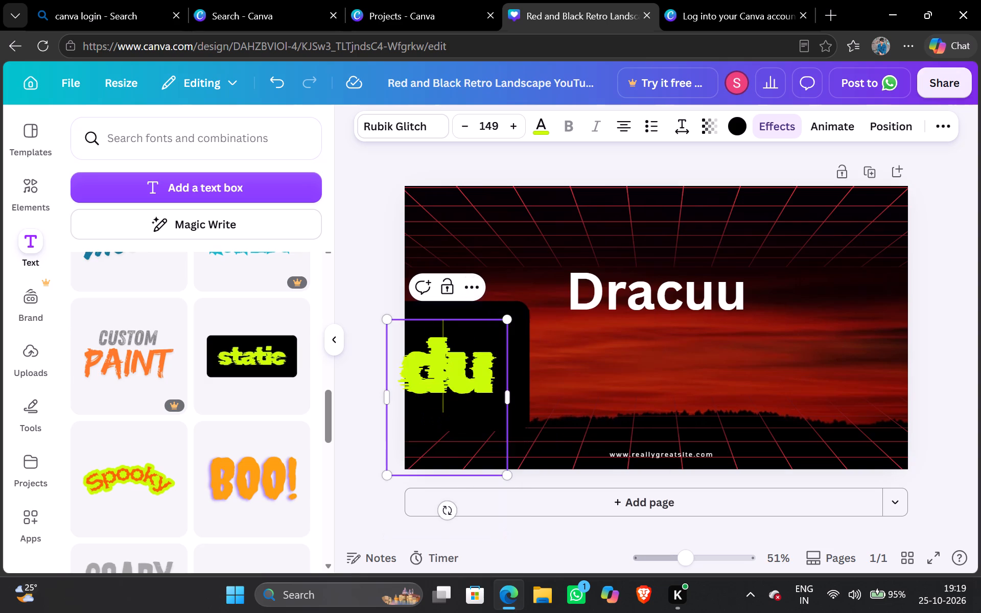
pyautogui.press('Delete')
pyautogui.press('Delete')
pyautogui.press('Delete')
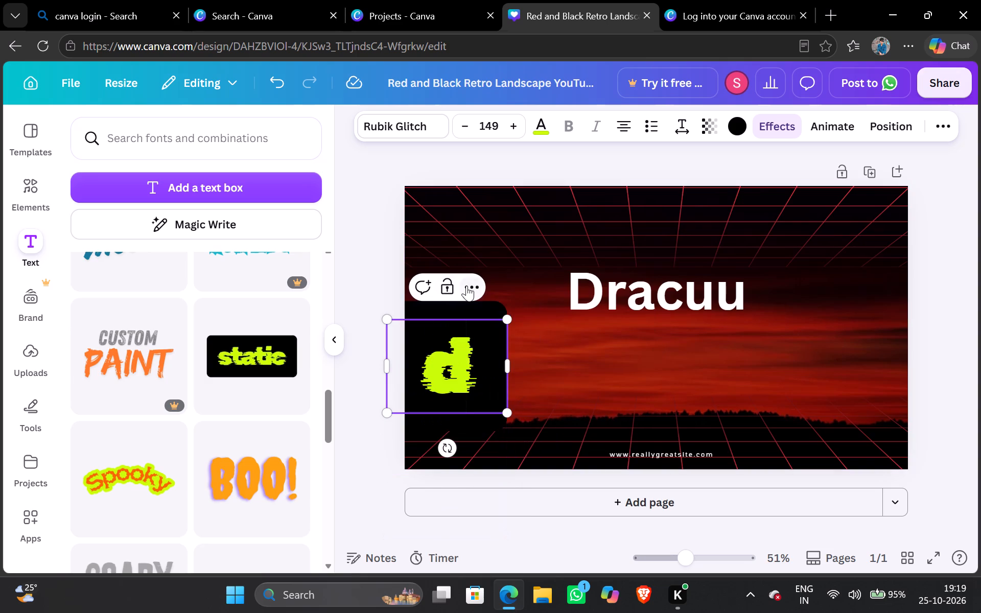
pyautogui.click(466, 286)
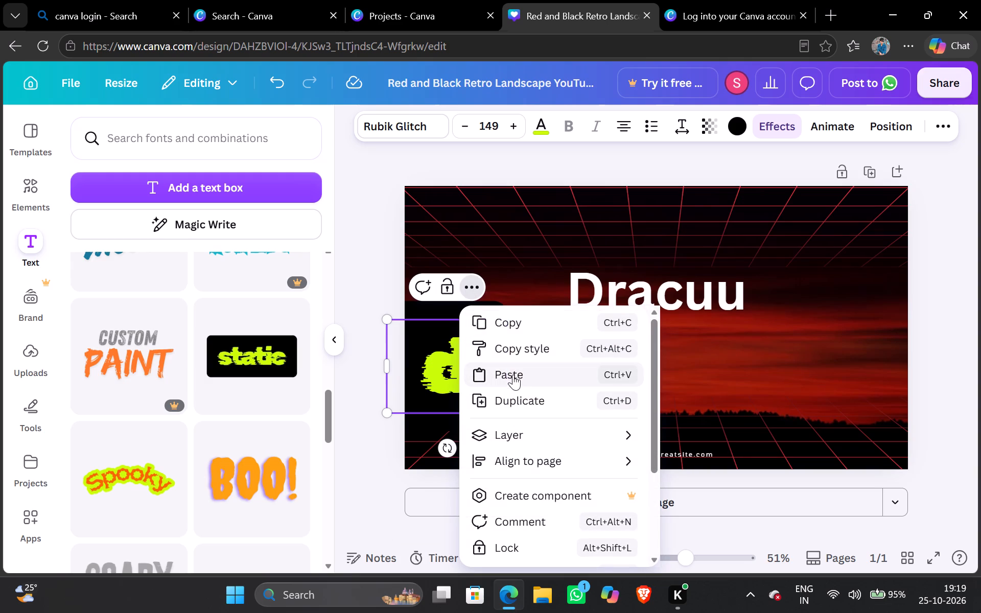
pyautogui.scroll(-3, 576, 523)
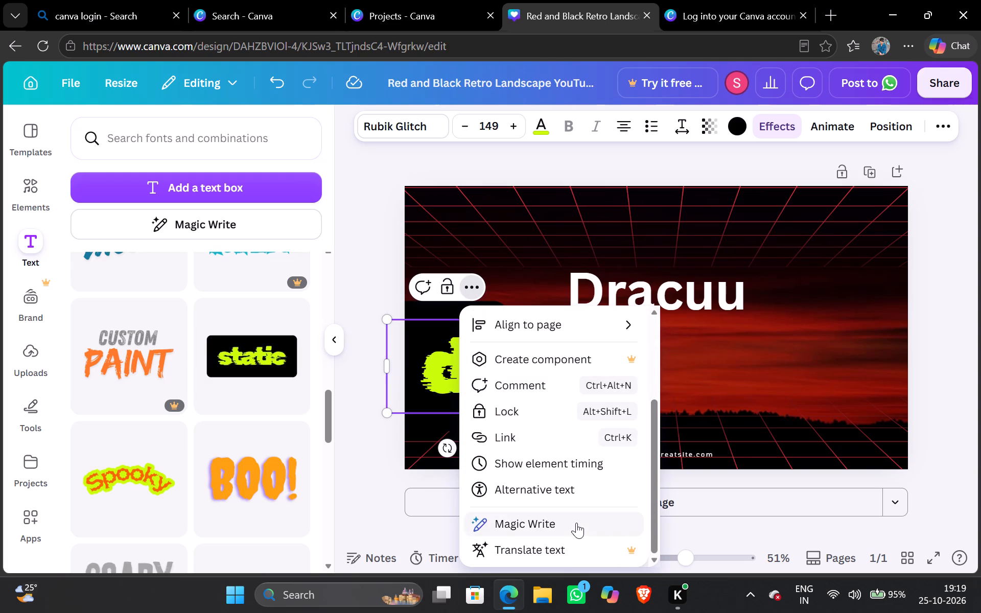
pyautogui.click(716, 360)
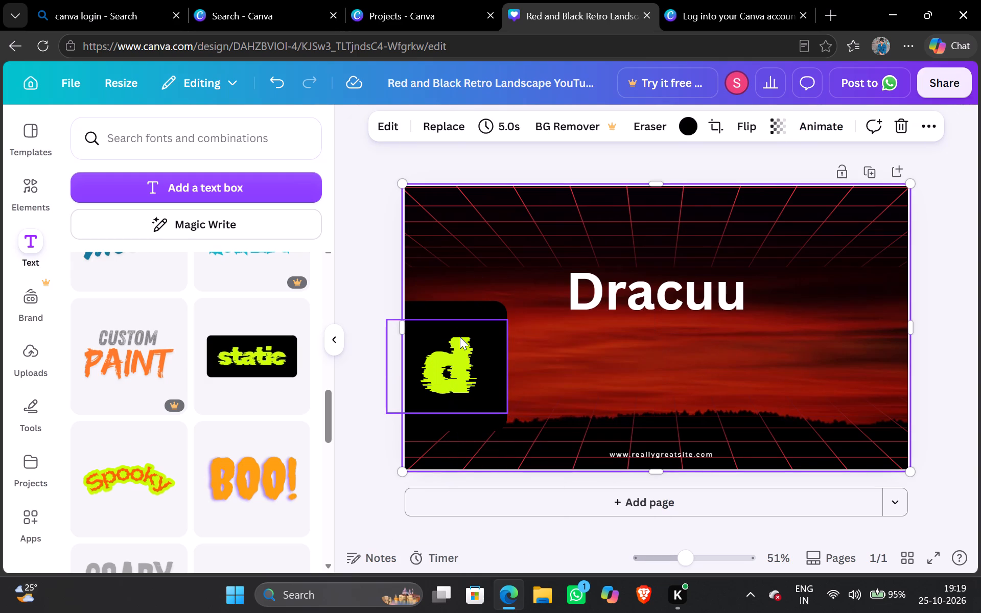
pyautogui.tripleClick(460, 337)
pyautogui.click(460, 337)
pyautogui.click(541, 360)
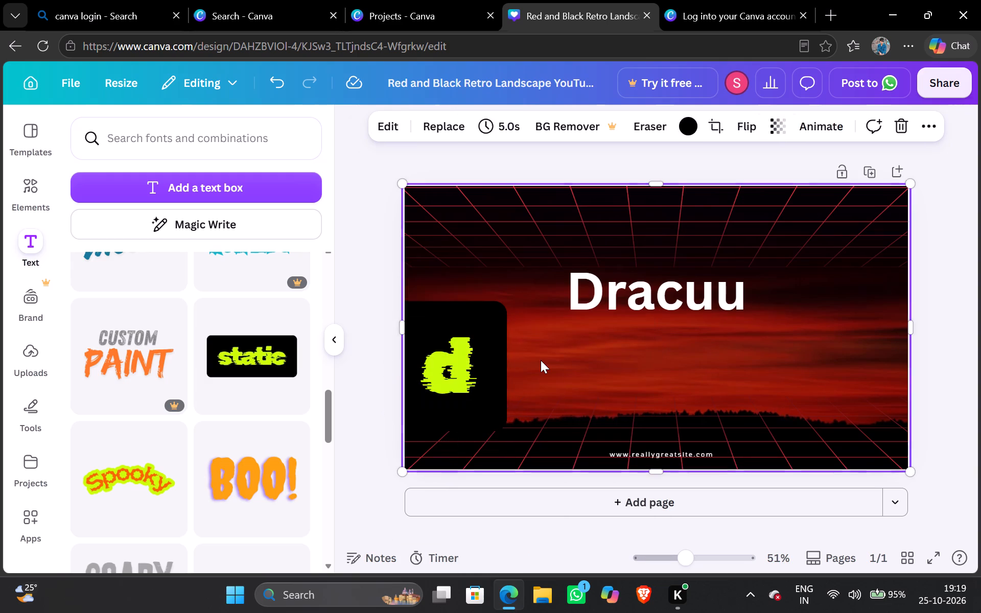
pyautogui.click(468, 358)
pyautogui.click(464, 286)
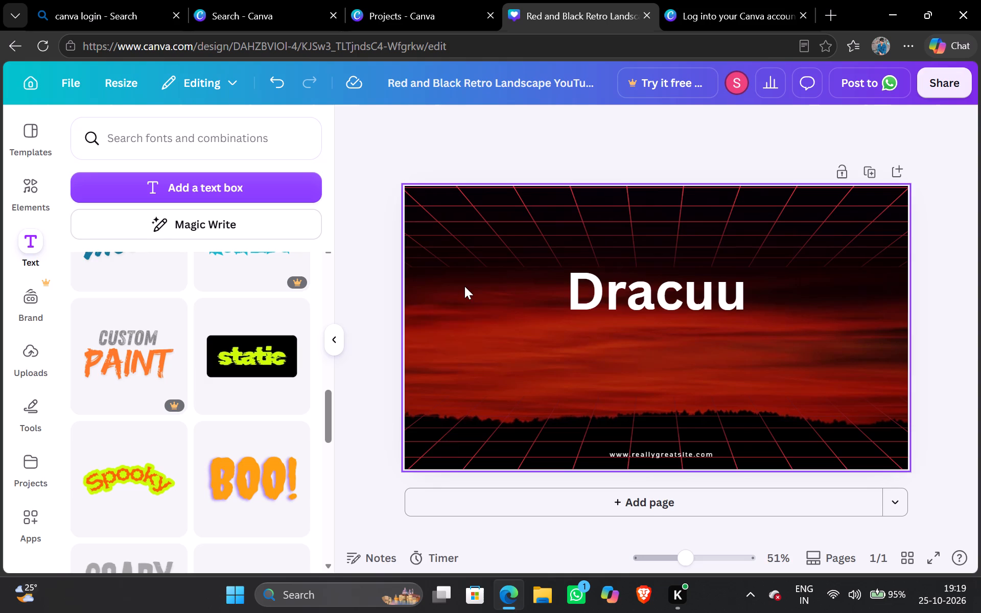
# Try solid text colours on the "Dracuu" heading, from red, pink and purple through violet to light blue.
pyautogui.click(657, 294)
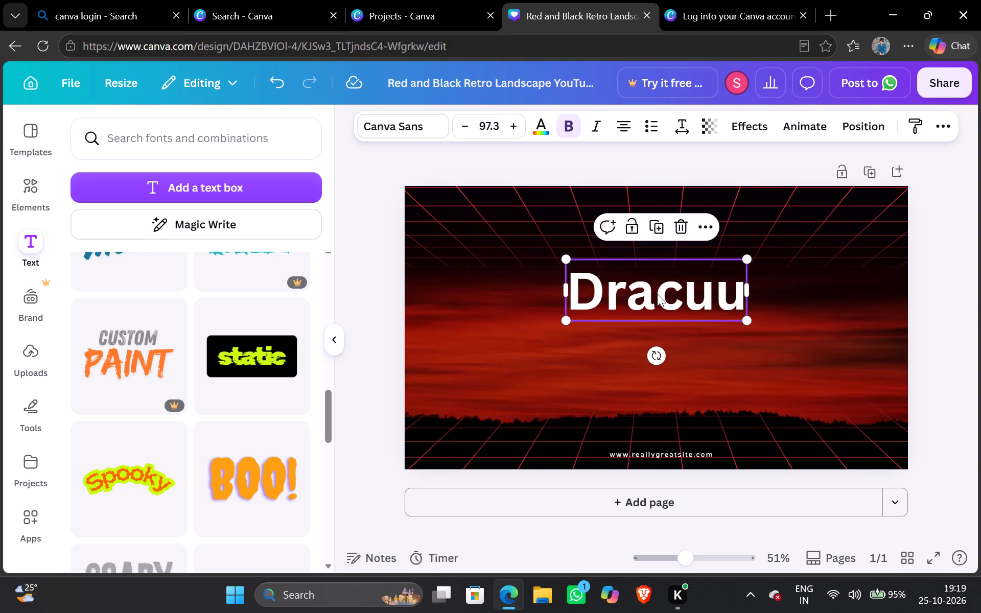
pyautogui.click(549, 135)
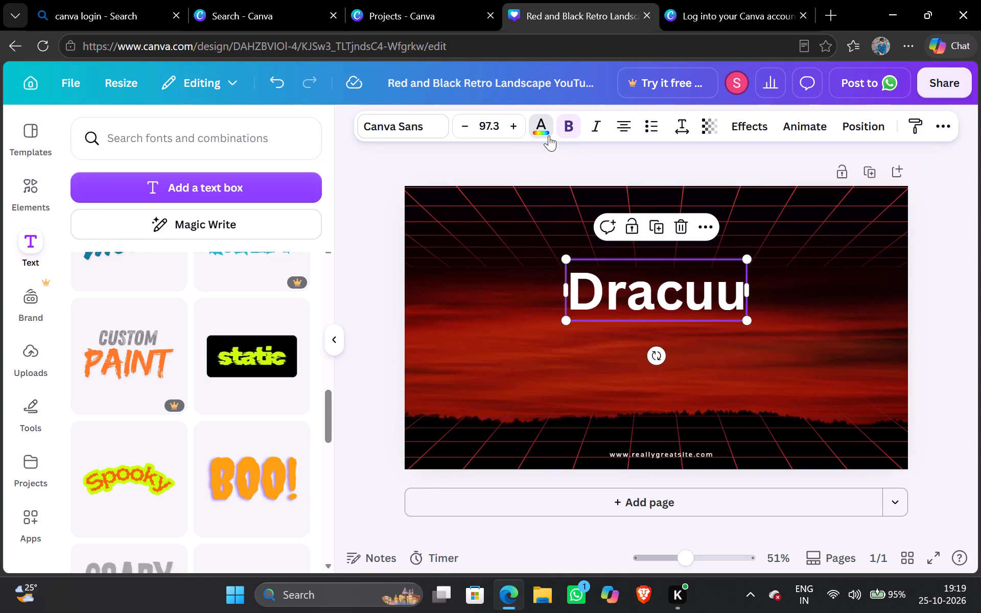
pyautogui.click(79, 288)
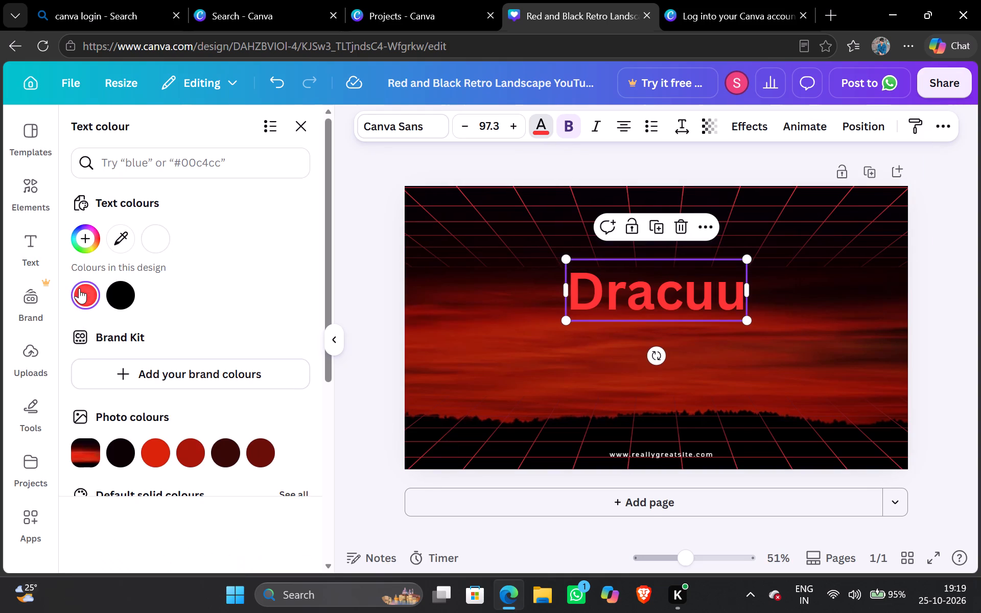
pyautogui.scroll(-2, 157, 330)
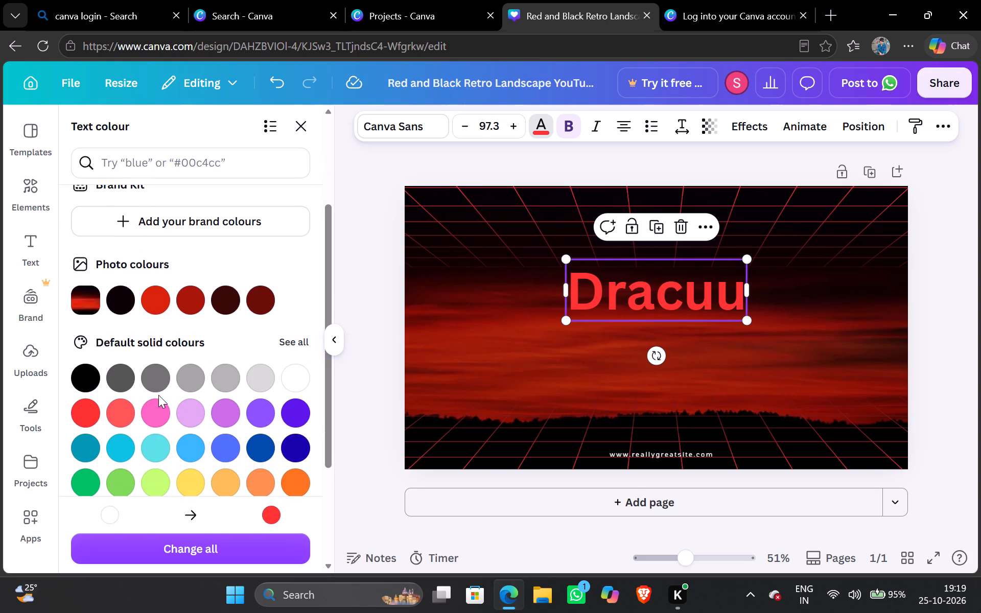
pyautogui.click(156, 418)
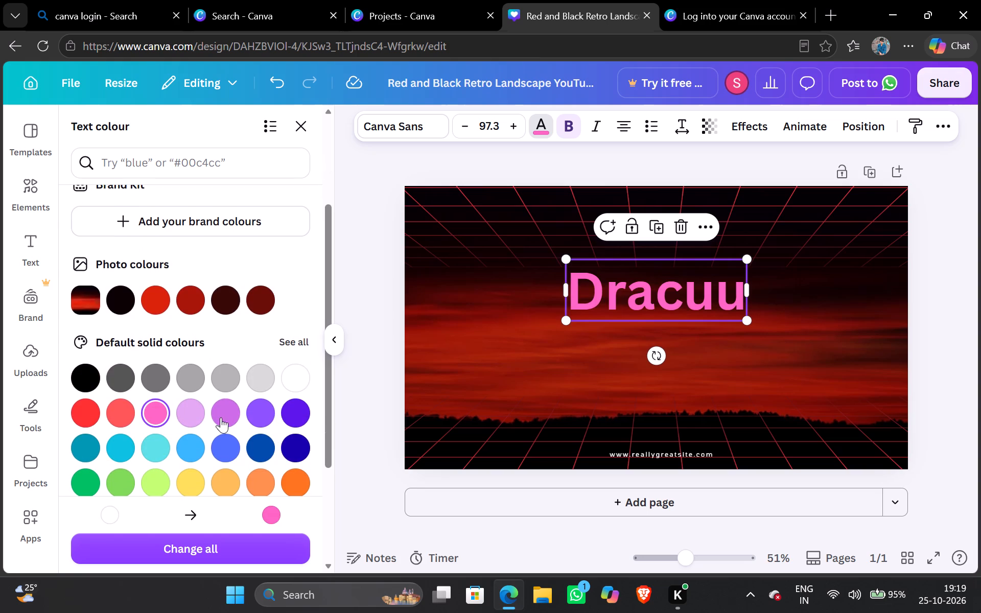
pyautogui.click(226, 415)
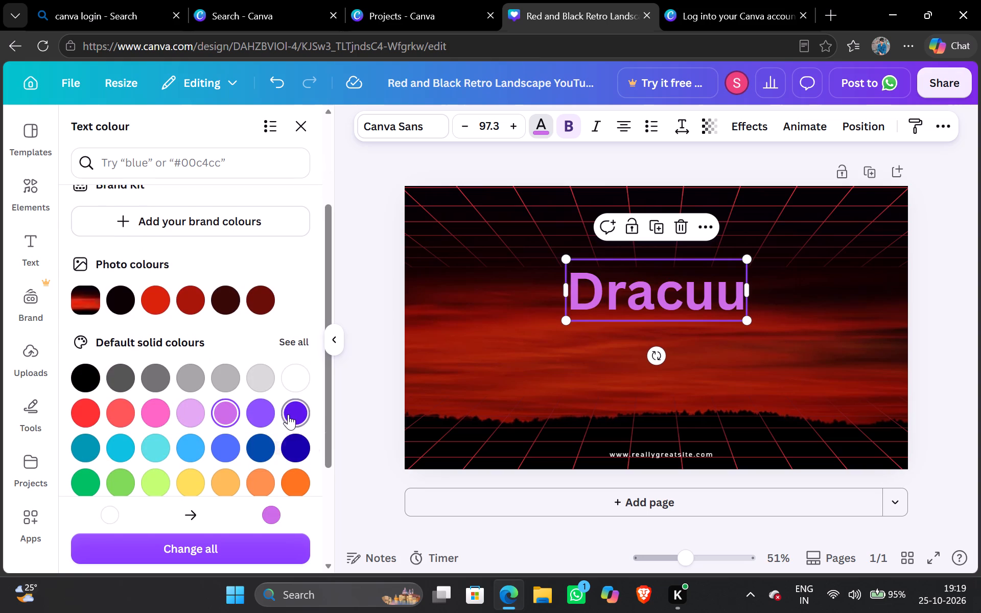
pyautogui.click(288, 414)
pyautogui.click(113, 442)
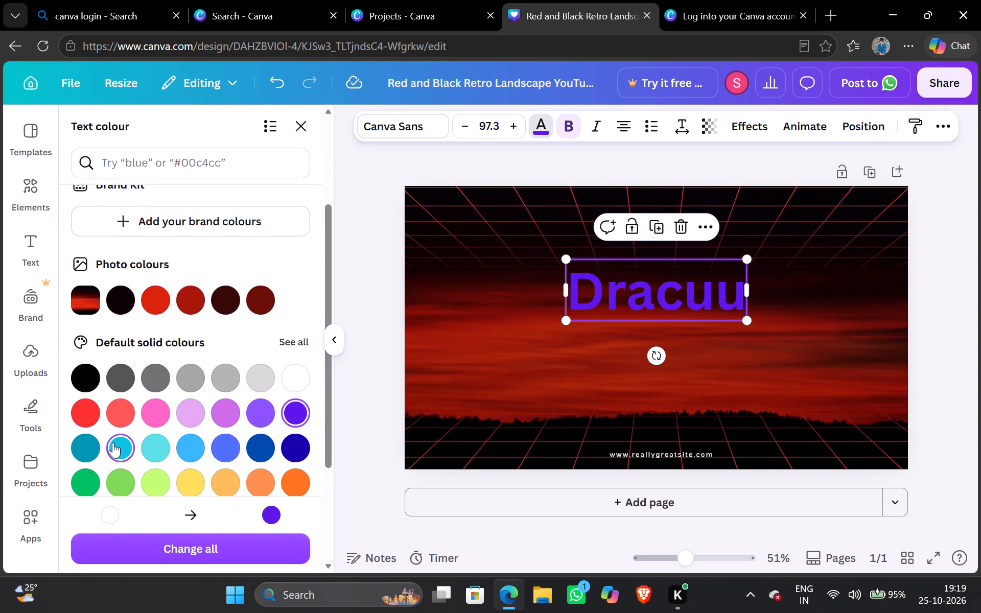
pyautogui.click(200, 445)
# Try several default gradient colours on the "Dracuu" heading and apply the pale green to light blue gradient.
pyautogui.scroll(-2, 200, 445)
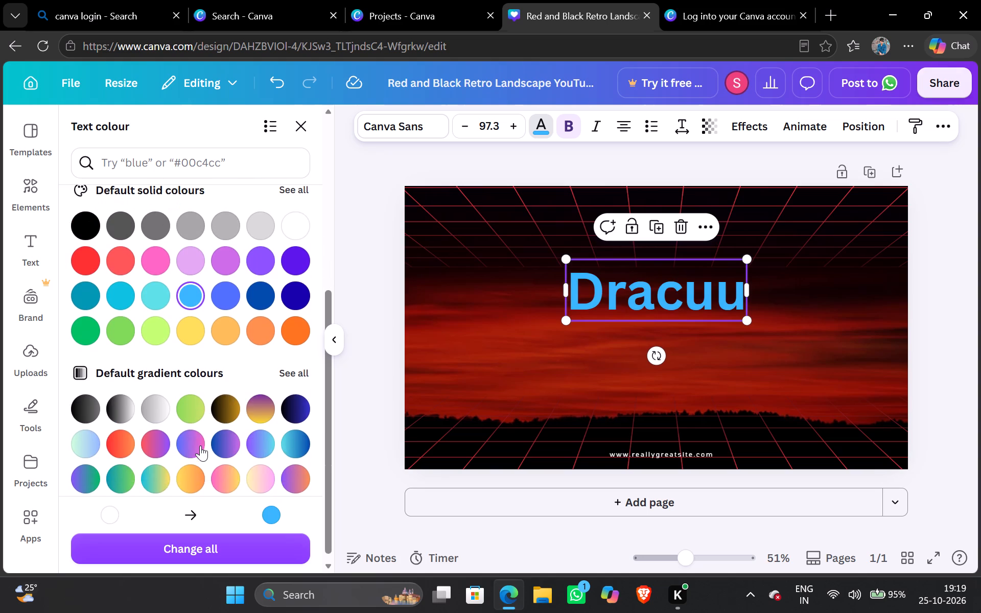
pyautogui.click(237, 397)
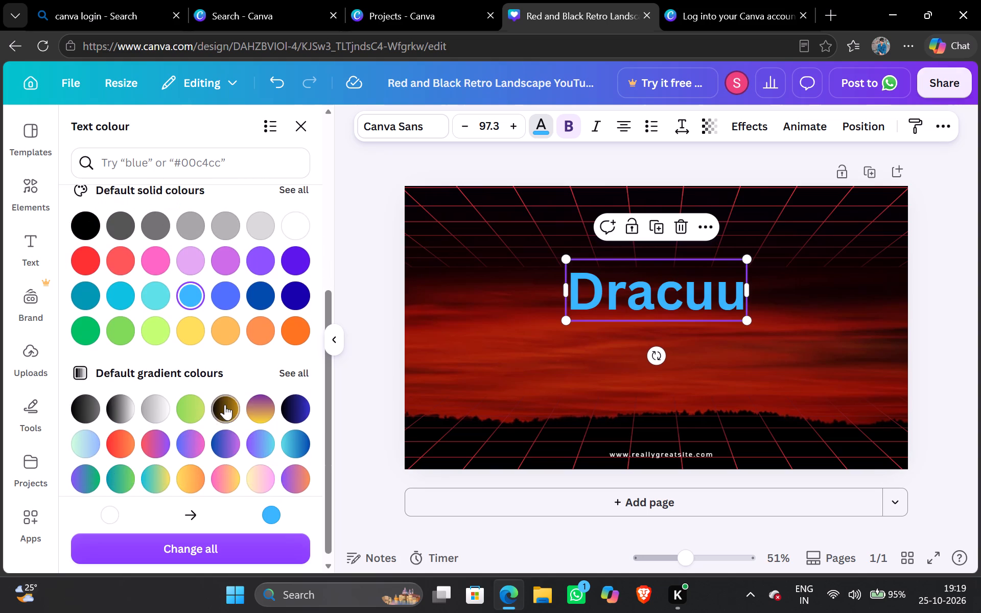
pyautogui.click(225, 405)
pyautogui.click(264, 433)
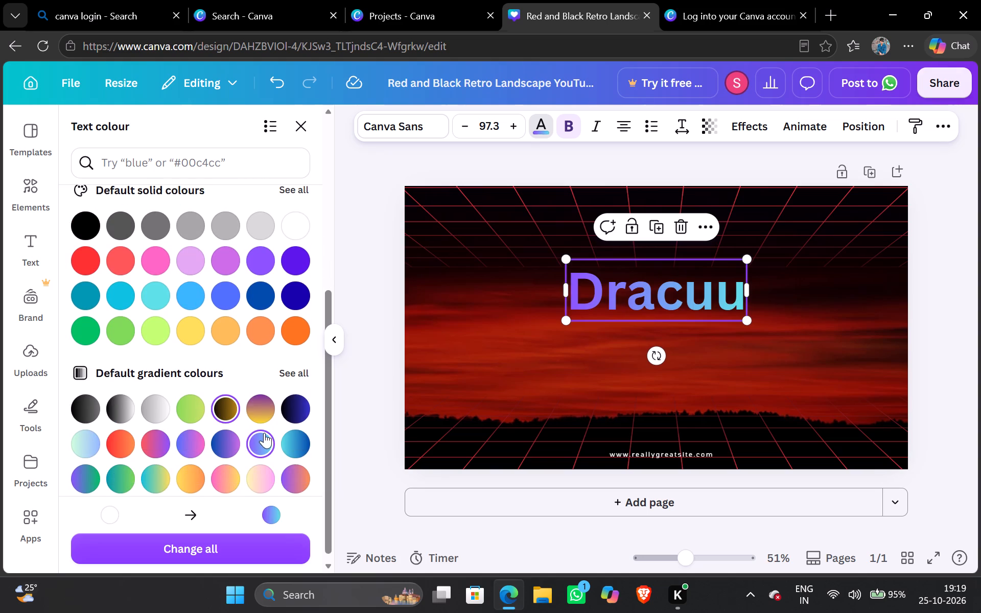
pyautogui.scroll(-1, 264, 433)
pyautogui.click(188, 467)
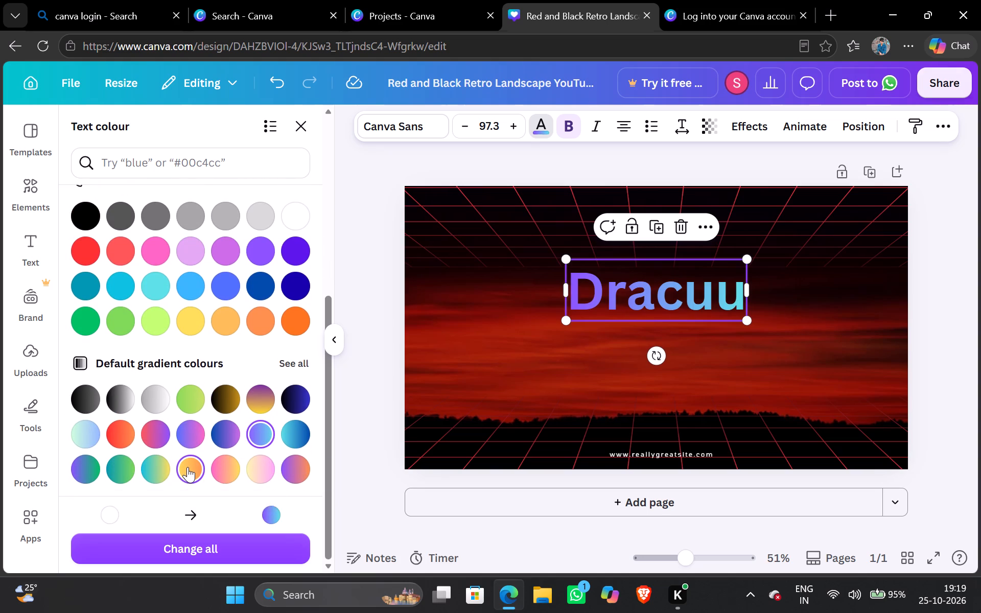
pyautogui.click(254, 470)
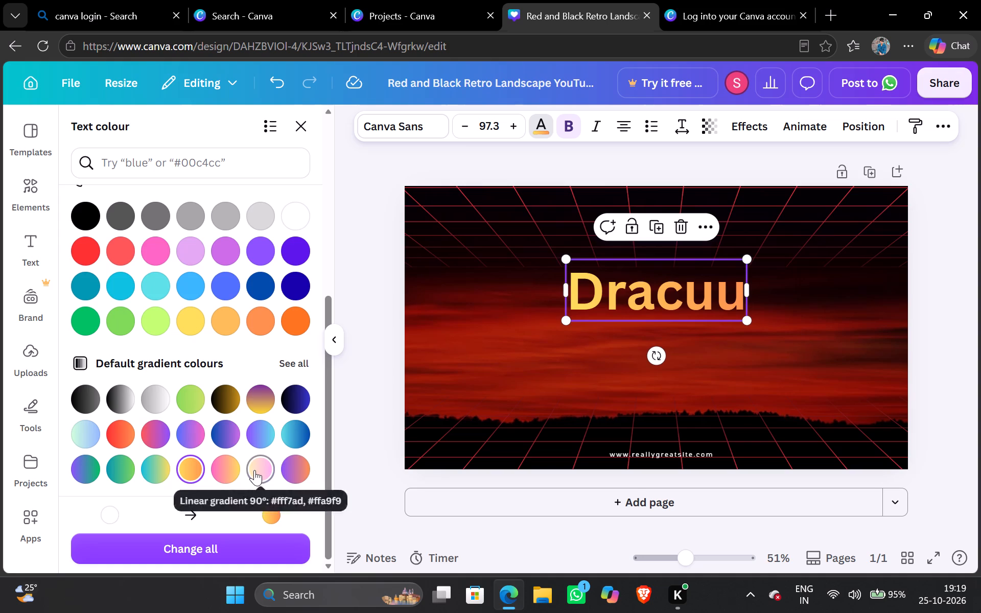
pyautogui.click(303, 466)
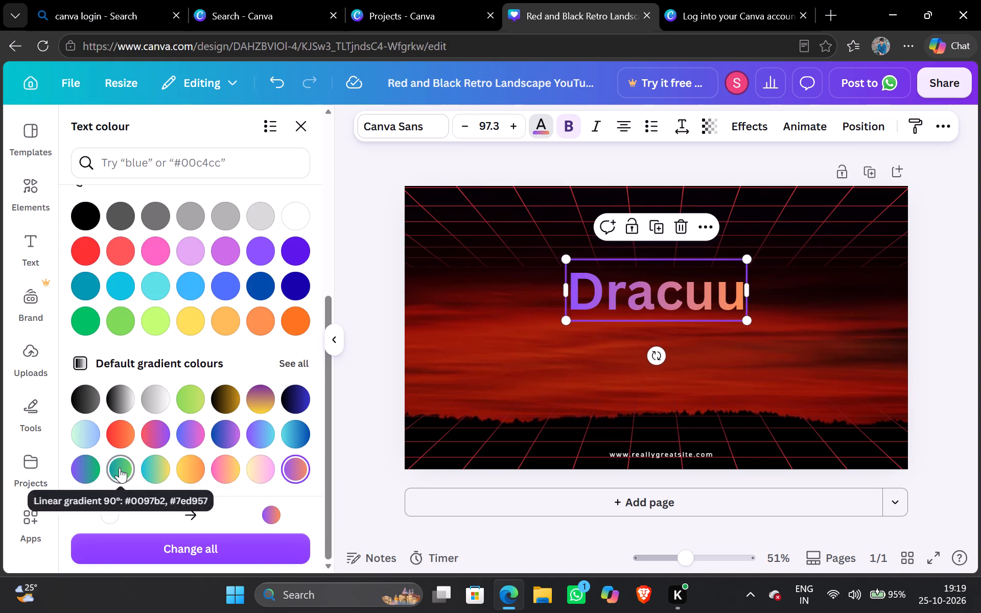
pyautogui.click(120, 467)
pyautogui.click(83, 431)
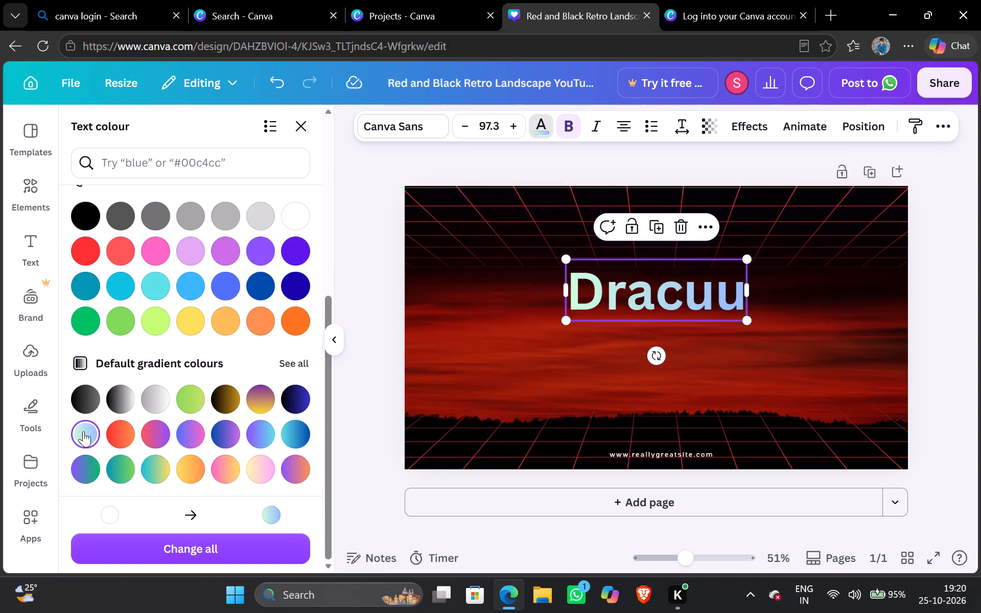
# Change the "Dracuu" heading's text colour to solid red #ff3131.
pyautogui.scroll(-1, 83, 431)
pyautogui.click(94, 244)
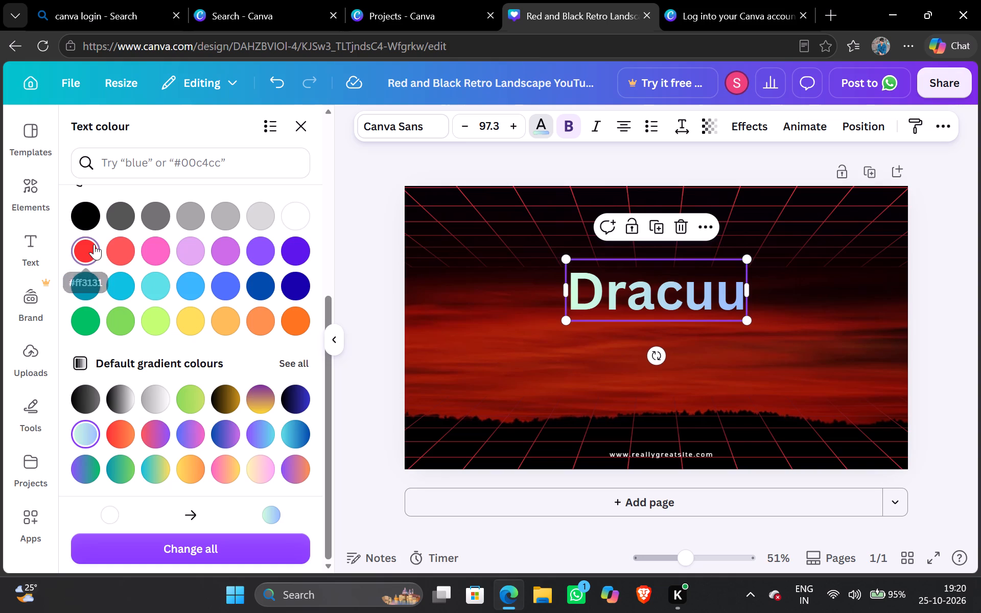
# Replace the capital D in the "Dracuu" heading with a lowercase d.
pyautogui.doubleClick(635, 292)
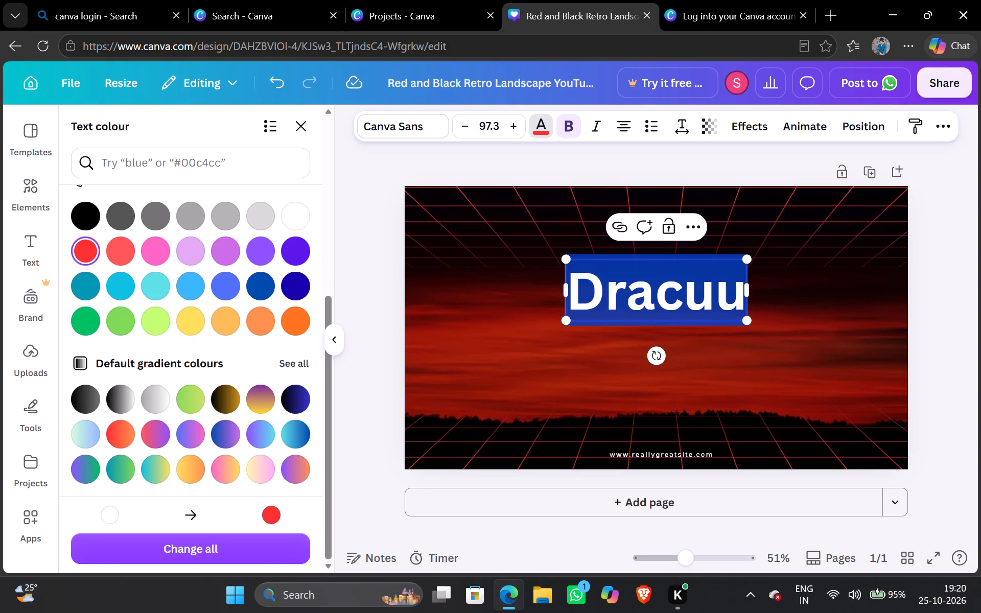
pyautogui.click(590, 292)
pyautogui.press('BackSpace')
pyautogui.press('d')
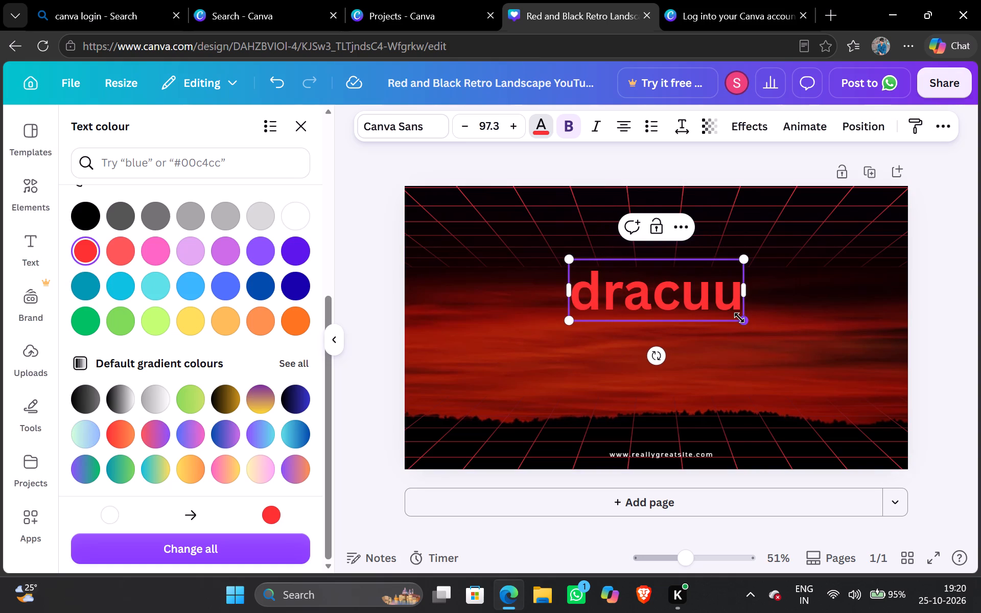
# Enlarge the "dracuu" heading to about 627 wide by 220 high and shift it slightly up and left on the page.
pyautogui.moveTo(739, 318); pyautogui.dragTo(810, 347)
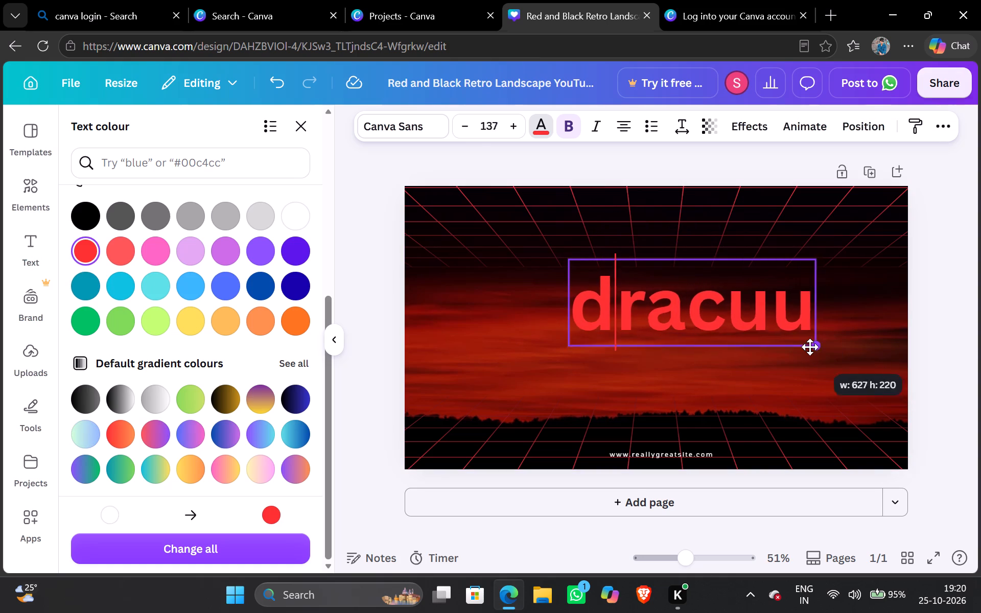
pyautogui.moveTo(684, 255); pyautogui.dragTo(639, 238)
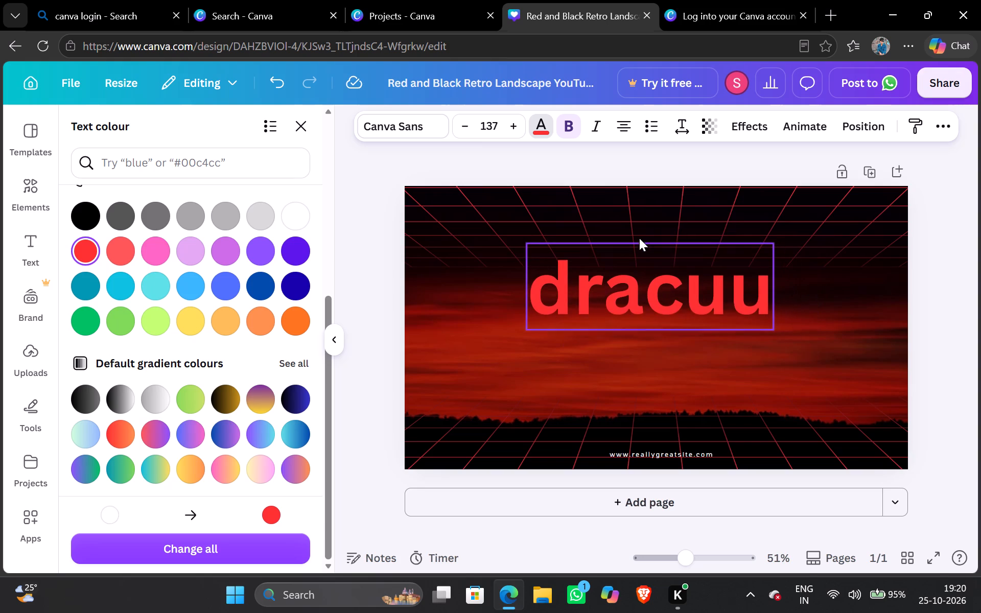
pyautogui.moveTo(639, 238); pyautogui.dragTo(636, 235)
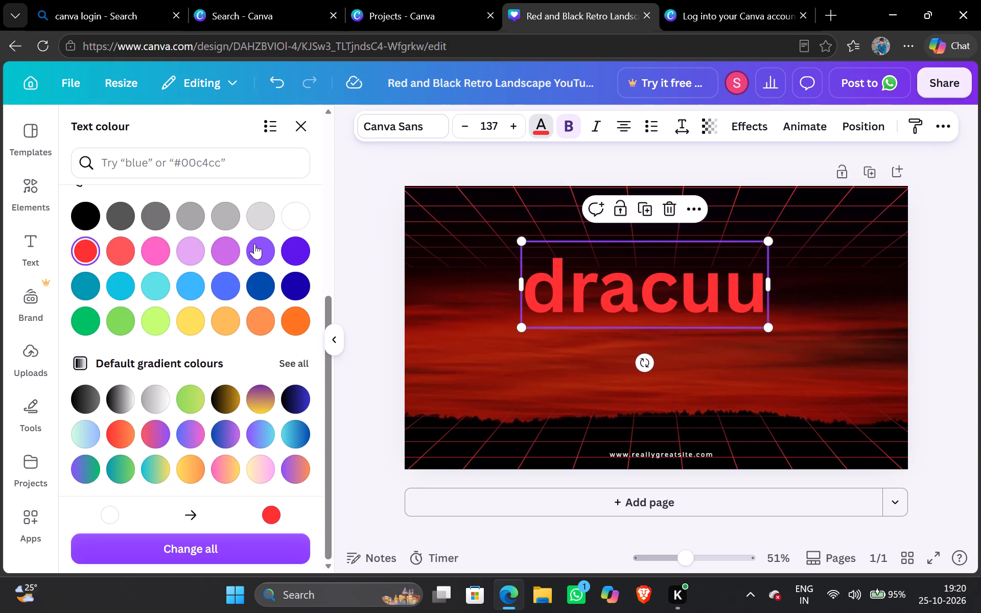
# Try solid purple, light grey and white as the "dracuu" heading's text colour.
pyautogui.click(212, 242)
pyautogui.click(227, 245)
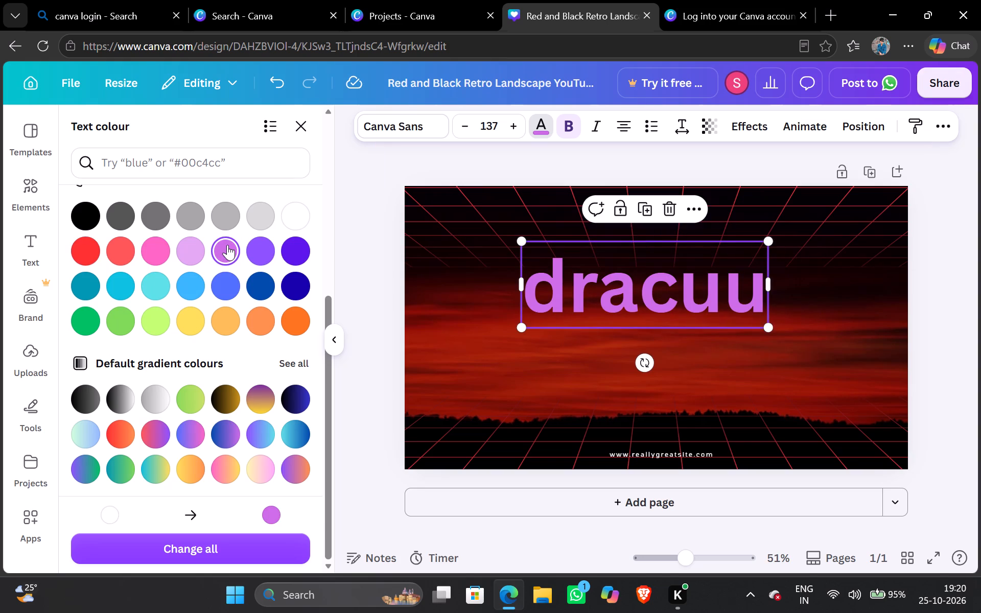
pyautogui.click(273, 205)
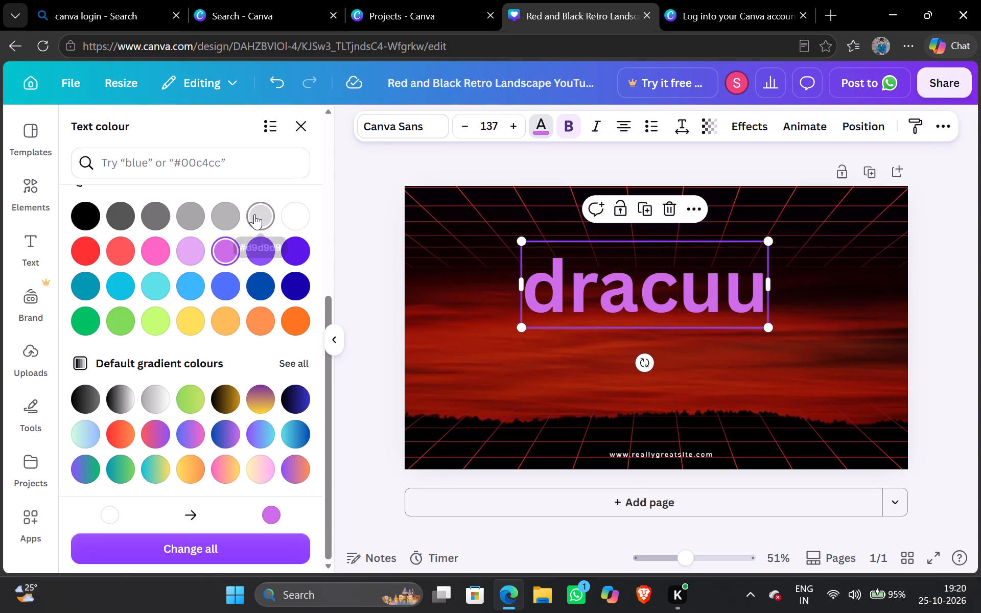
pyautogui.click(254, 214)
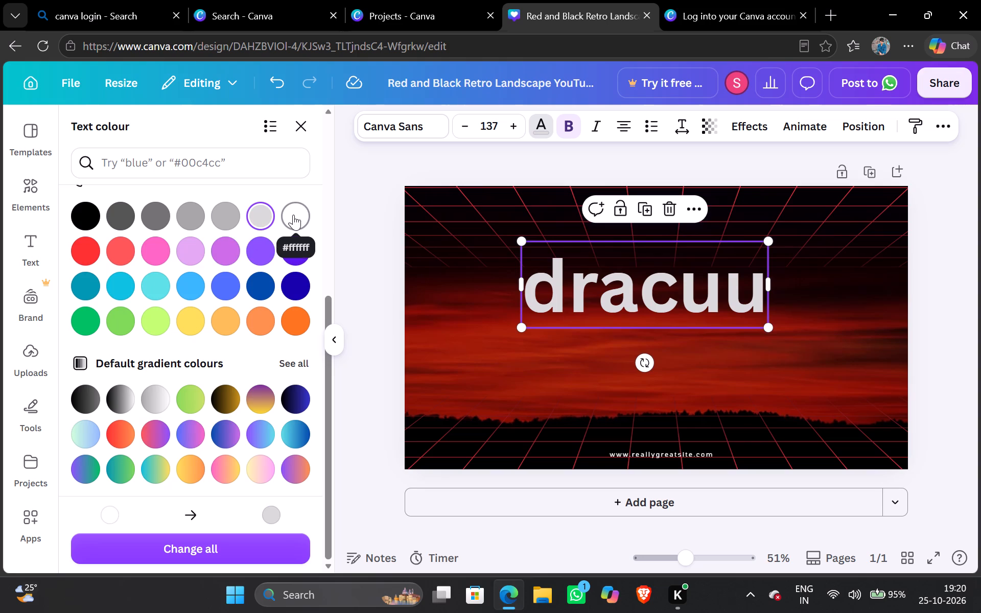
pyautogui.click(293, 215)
# Try the background photo's near-black and dark maroon colours on the "dracuu" heading and apply its medium dark red.
pyautogui.scroll(-4, 224, 281)
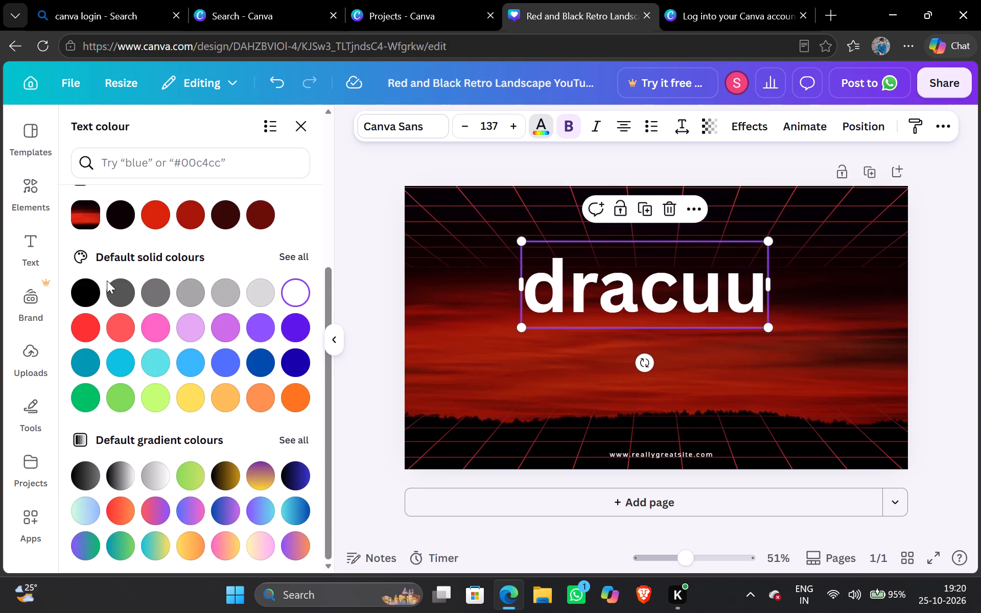
pyautogui.click(124, 215)
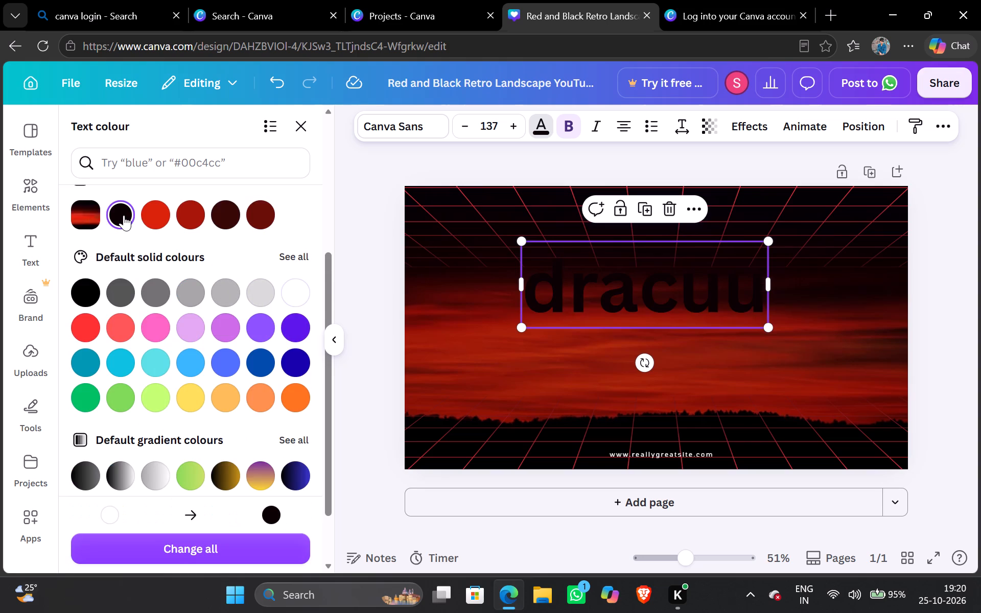
pyautogui.click(227, 217)
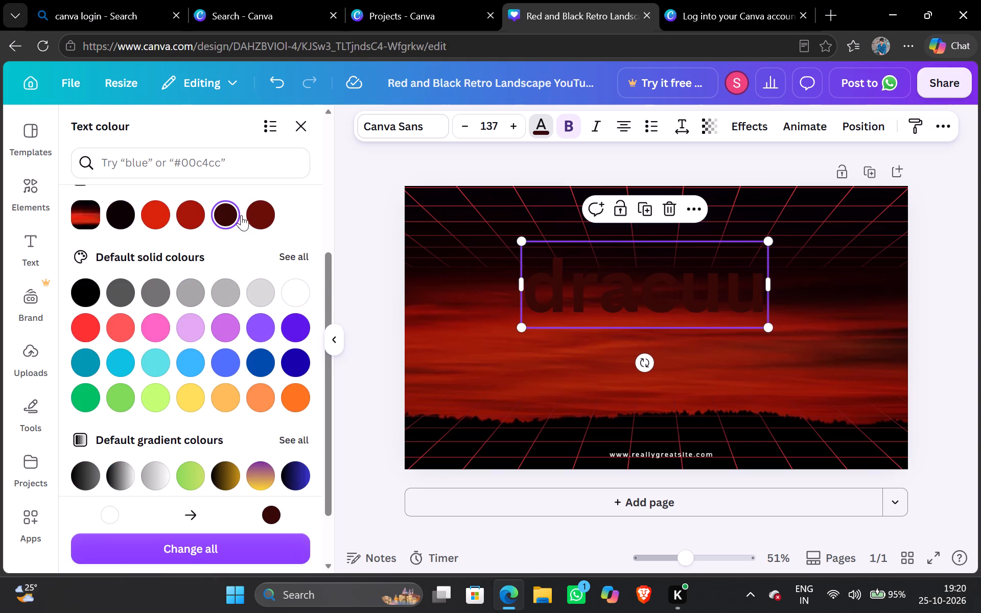
pyautogui.click(258, 213)
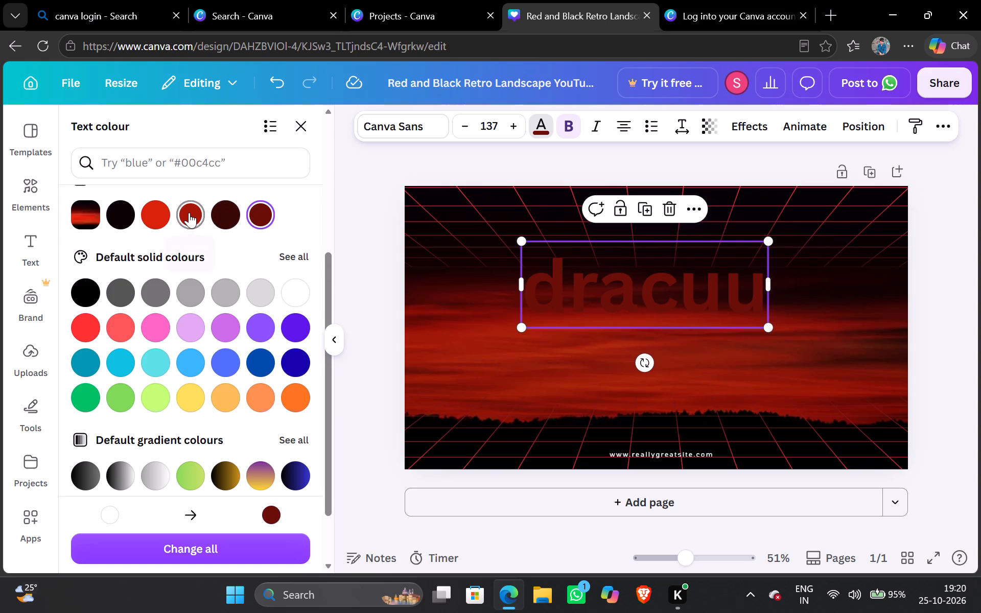
pyautogui.click(189, 213)
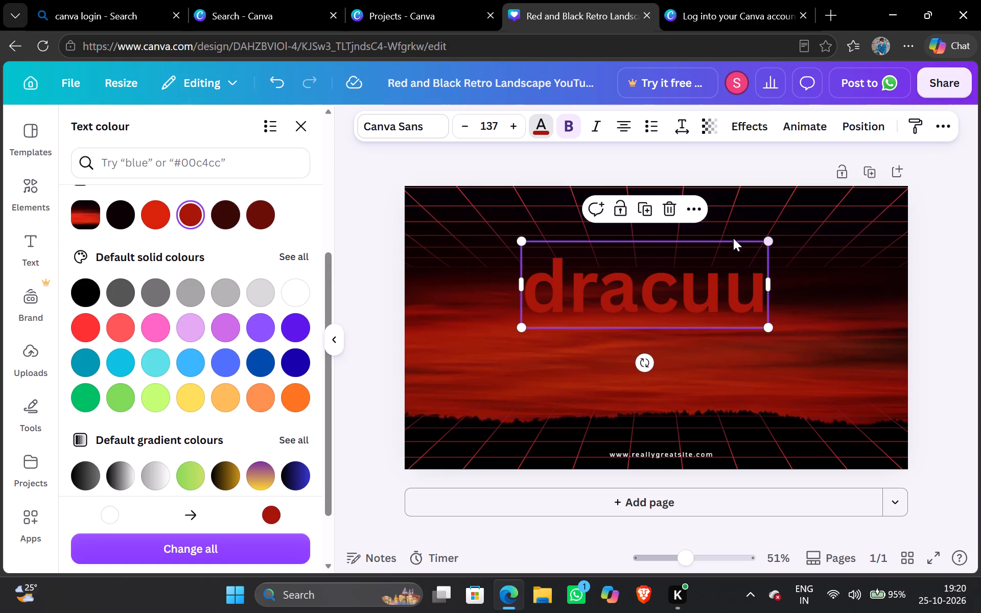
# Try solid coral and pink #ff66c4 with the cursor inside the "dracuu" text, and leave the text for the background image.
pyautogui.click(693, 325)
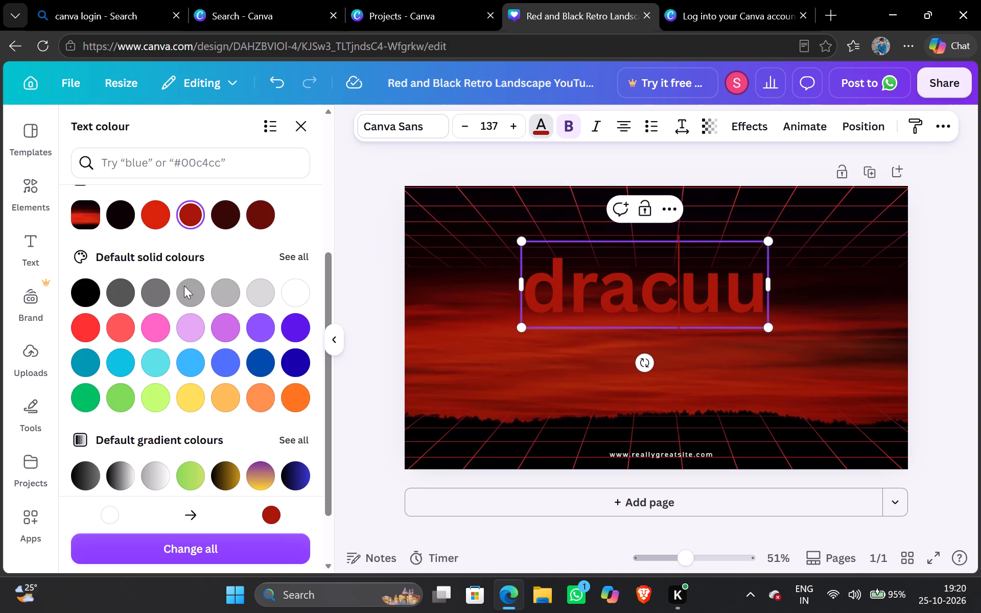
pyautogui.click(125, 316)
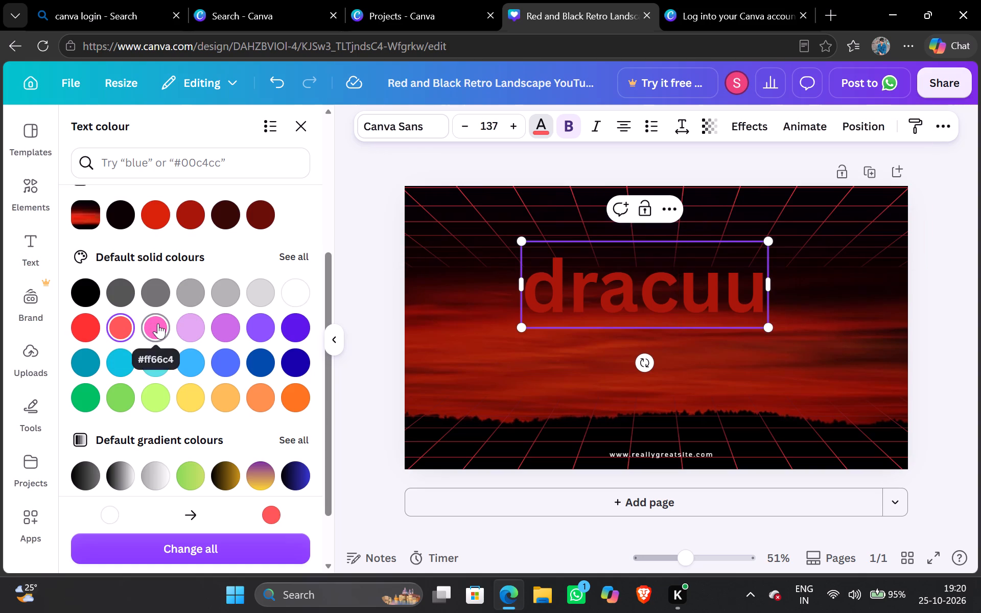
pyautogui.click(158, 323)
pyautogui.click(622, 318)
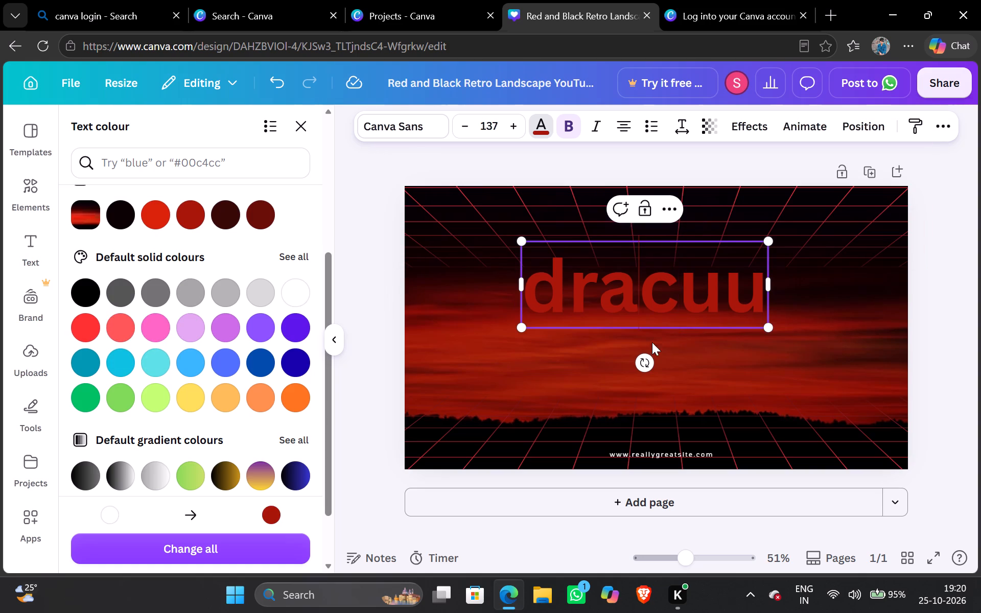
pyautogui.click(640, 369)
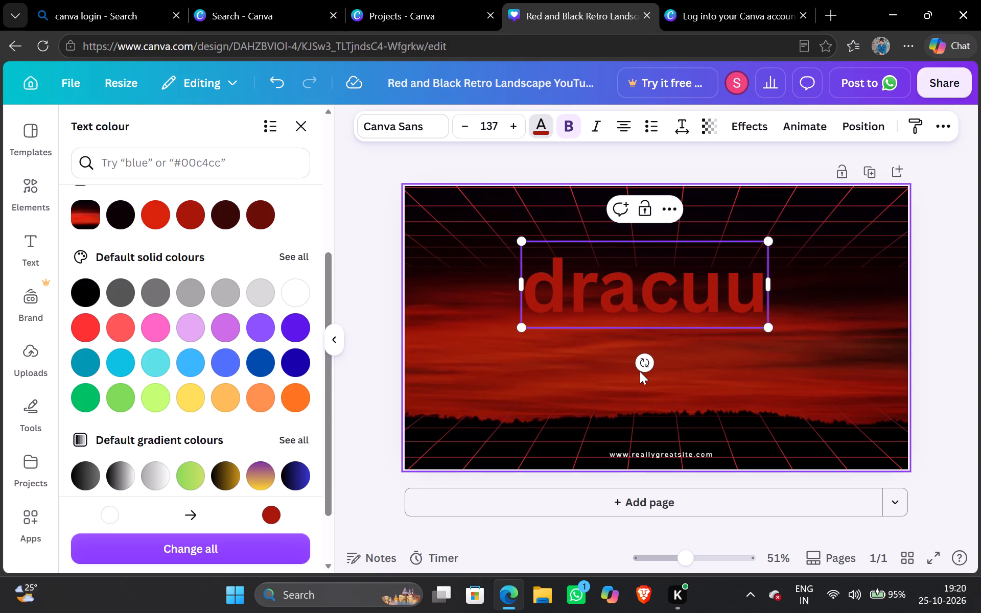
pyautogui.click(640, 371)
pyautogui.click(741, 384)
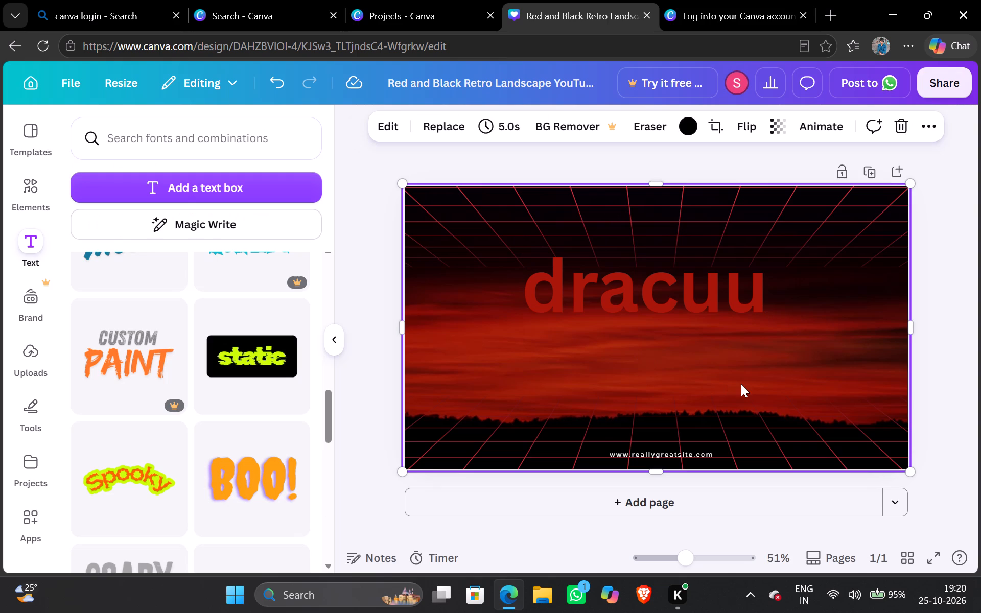
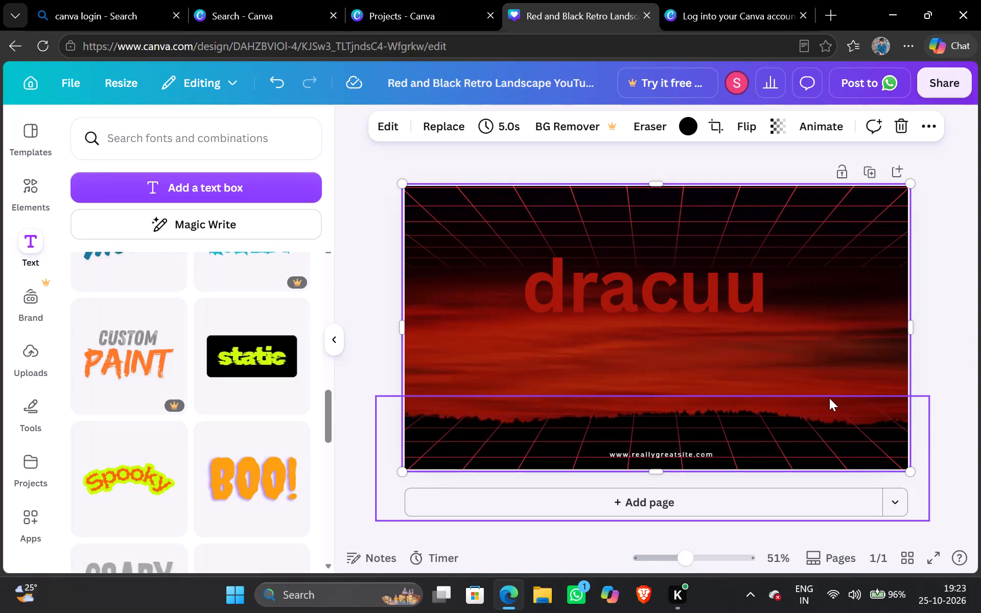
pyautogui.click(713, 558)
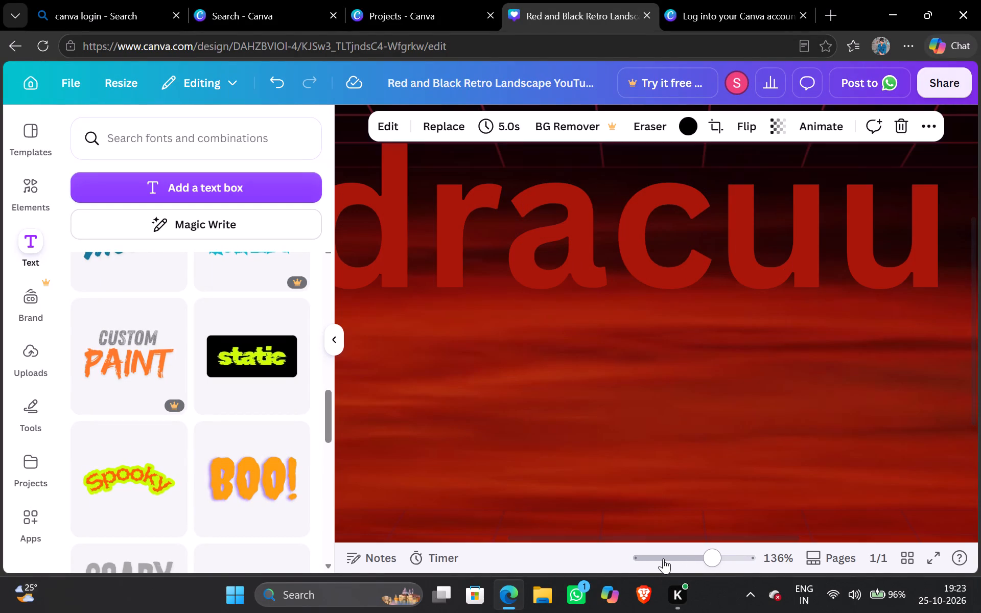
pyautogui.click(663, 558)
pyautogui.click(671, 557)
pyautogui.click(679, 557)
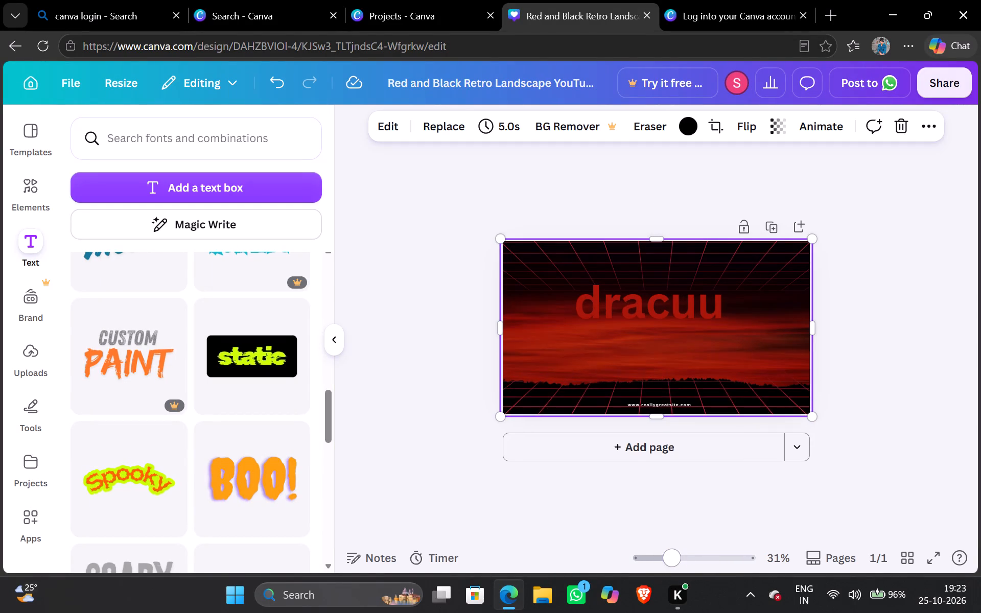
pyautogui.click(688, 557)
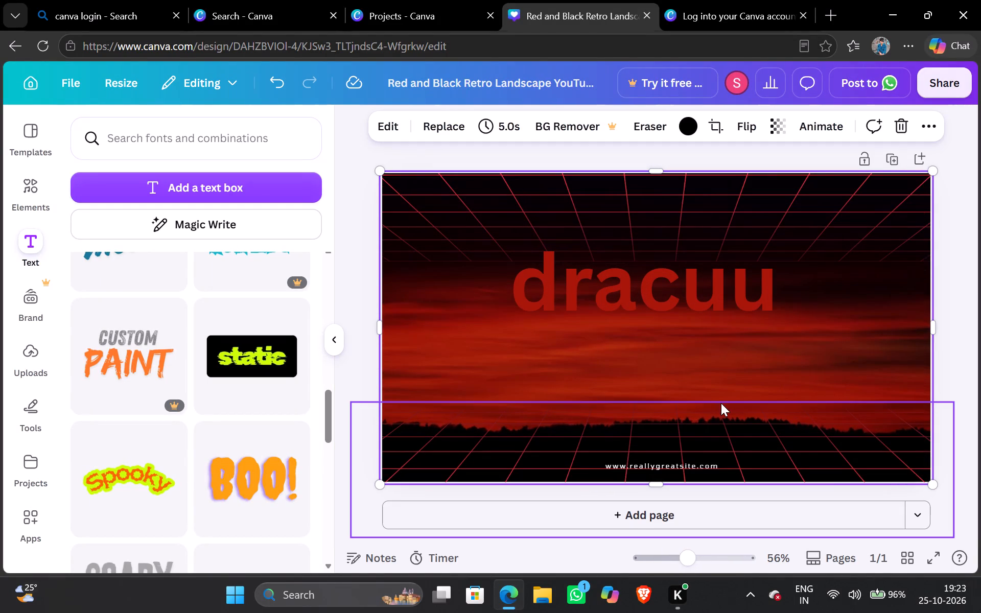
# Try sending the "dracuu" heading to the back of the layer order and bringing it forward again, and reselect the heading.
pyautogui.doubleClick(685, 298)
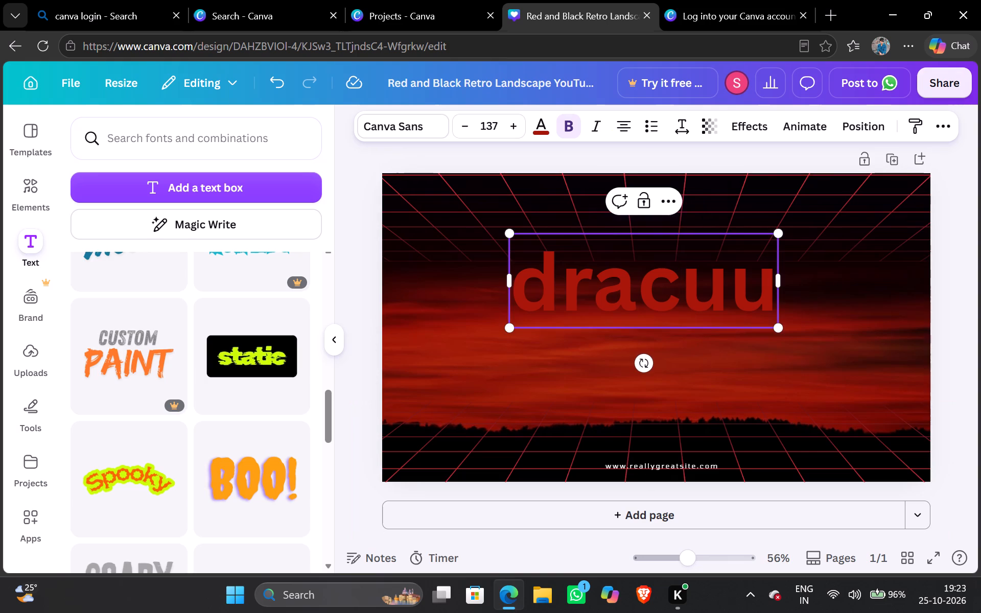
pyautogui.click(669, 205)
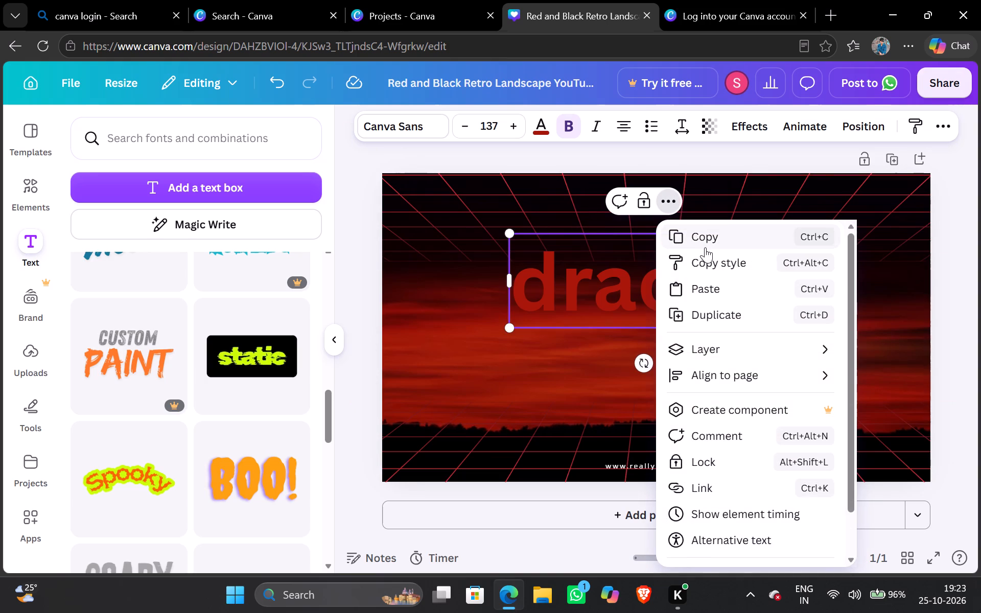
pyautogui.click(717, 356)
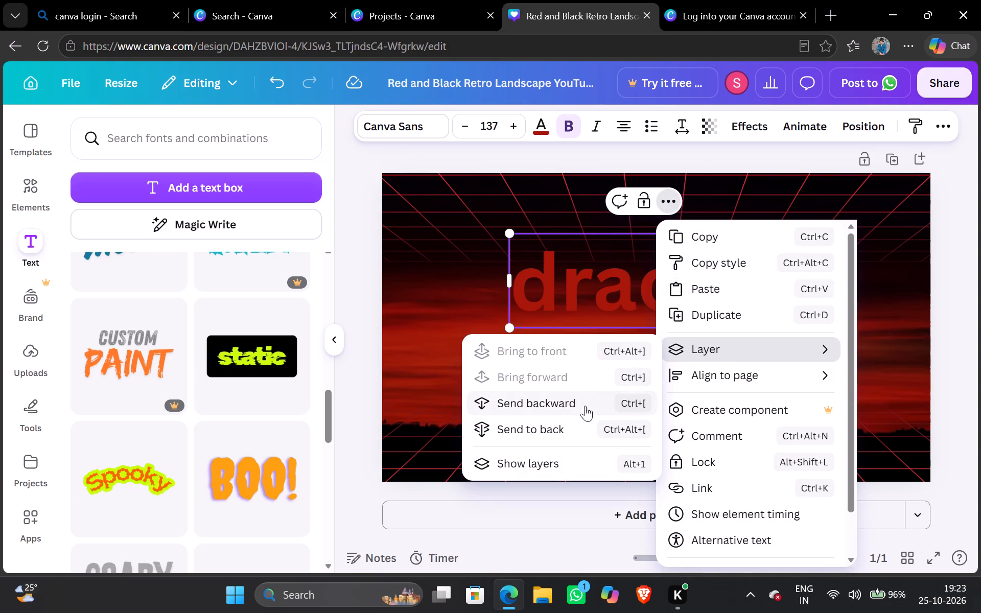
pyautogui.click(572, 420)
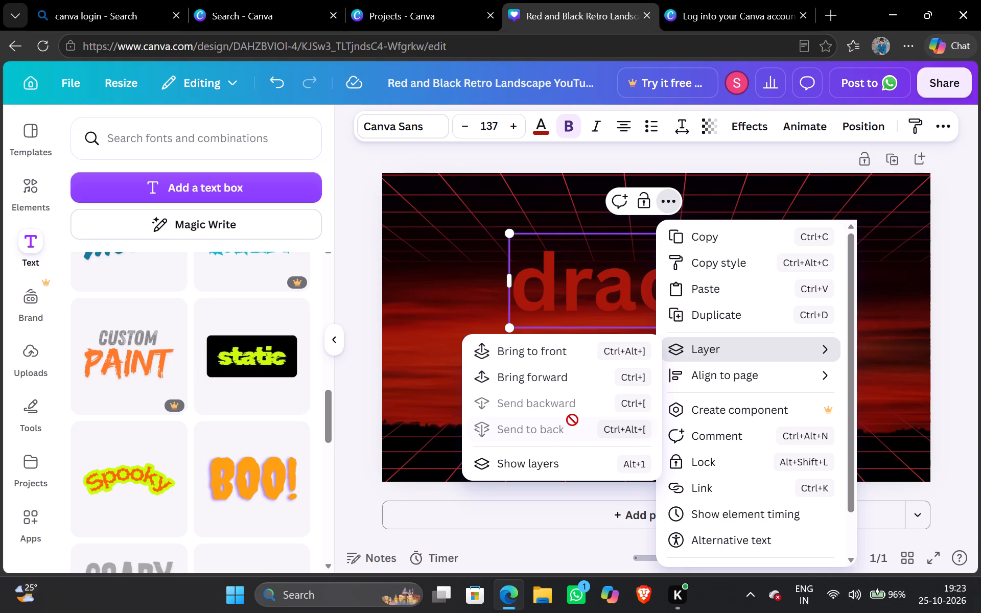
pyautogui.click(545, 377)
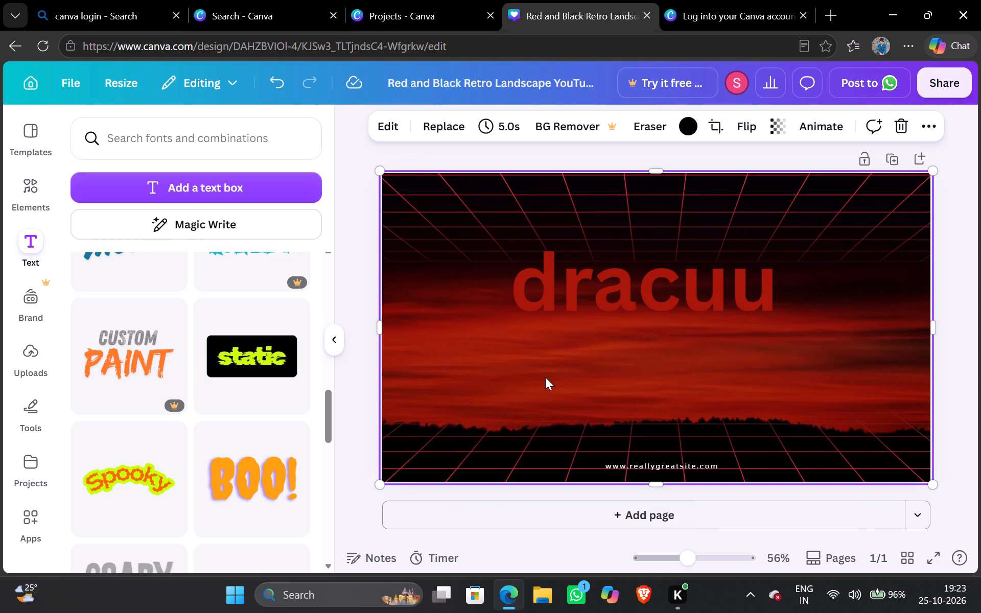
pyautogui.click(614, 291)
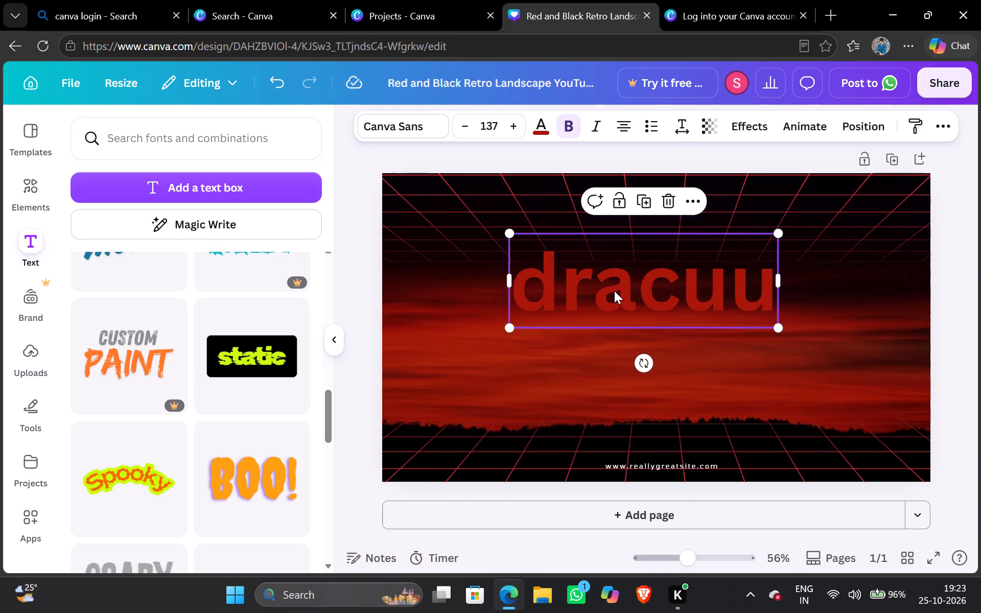
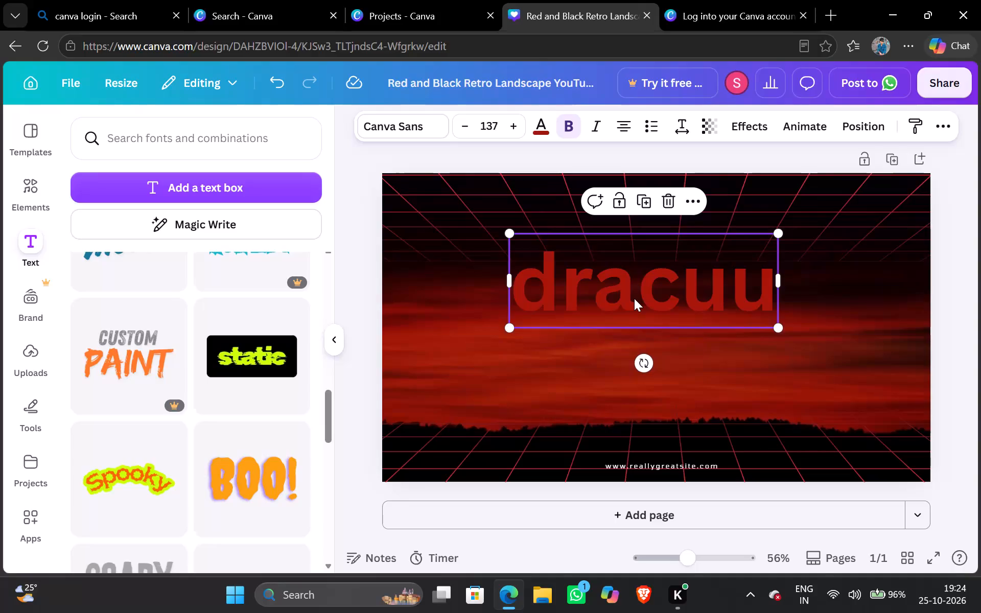
# Add the pink neon "GLOW" text style from the font combinations to the thumbnail.
pyautogui.click(634, 298)
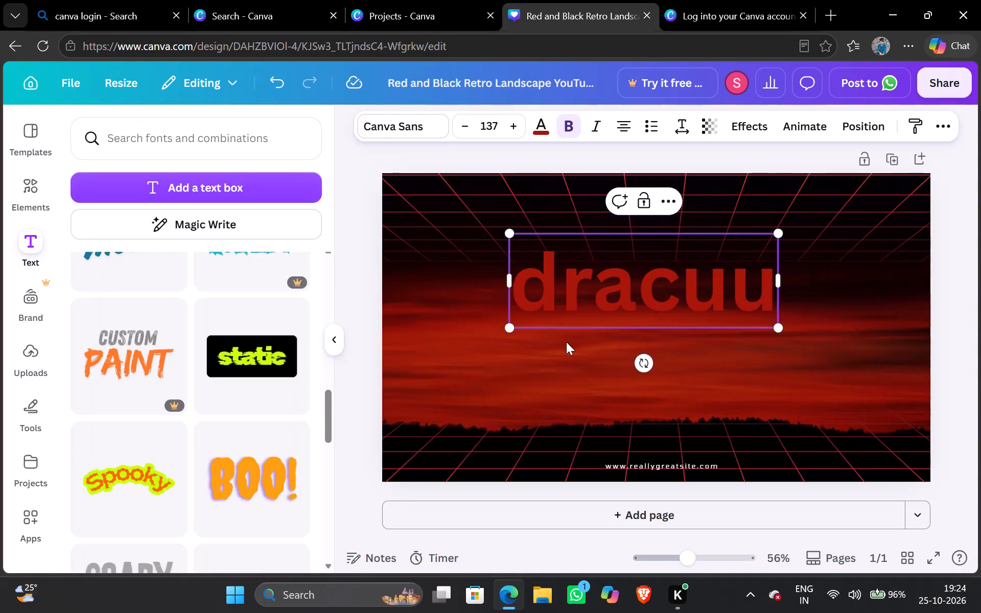
pyautogui.scroll(-2, 246, 404)
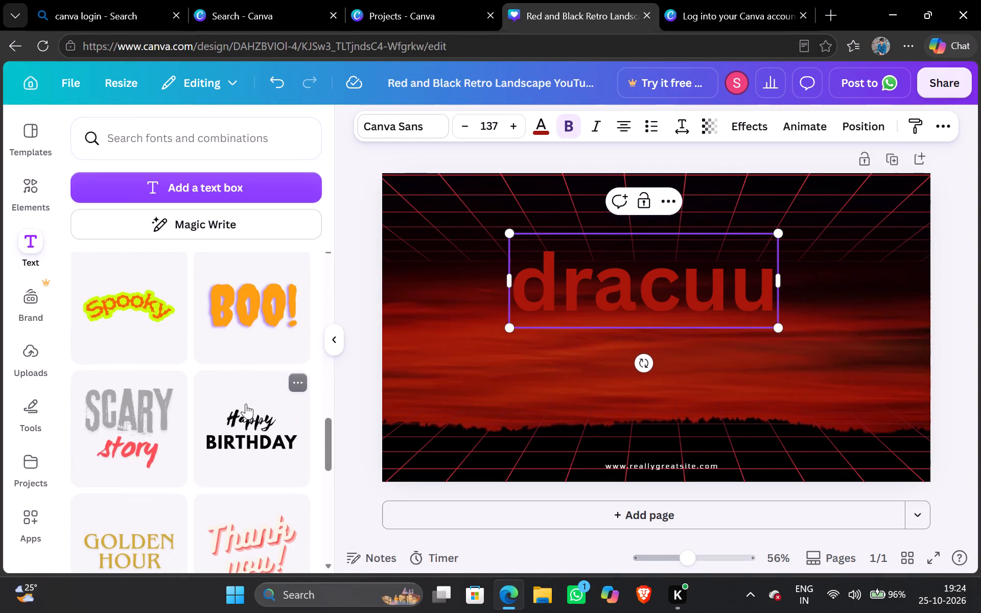
pyautogui.scroll(-3, 246, 404)
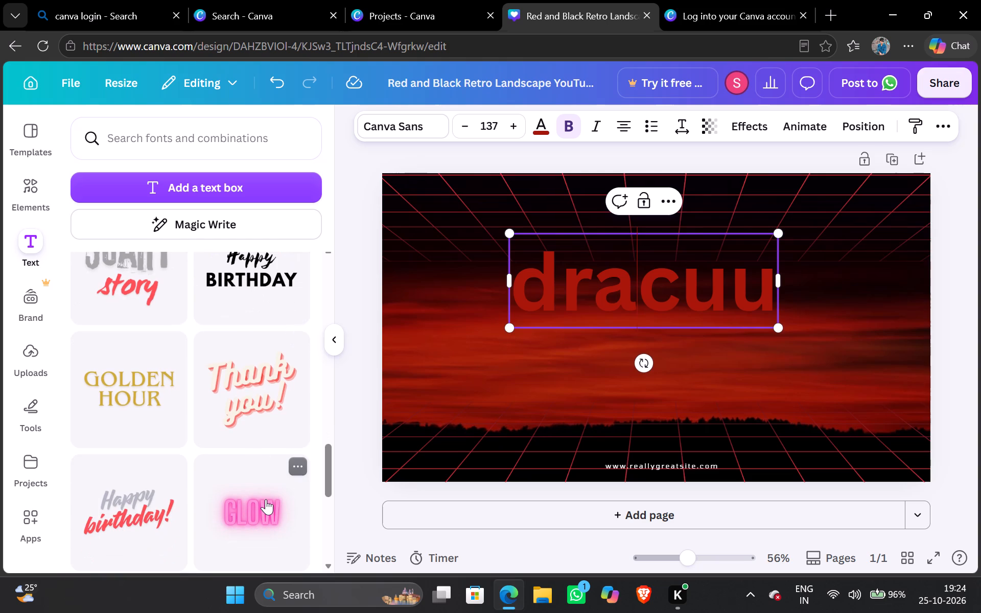
pyautogui.click(266, 499)
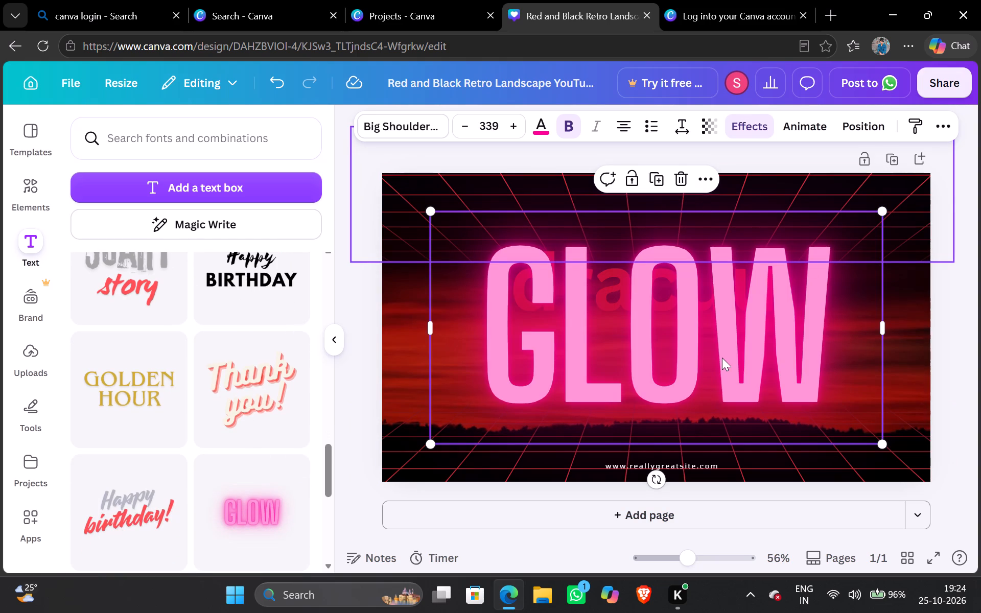
# Replace the text of the neon "GLOW" title with "dracu".
pyautogui.hotkey('ctrl', '-')
pyautogui.hotkey('ctrl', '-')
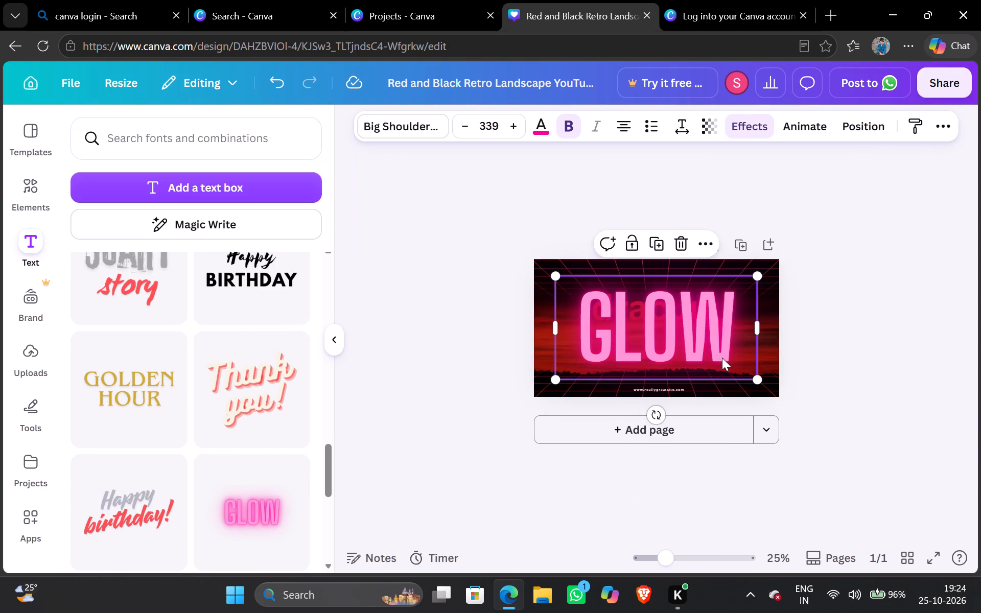
pyautogui.hotkey('ctrl', '=')
pyautogui.hotkey('ctrl', '=')
pyautogui.doubleClick(722, 358)
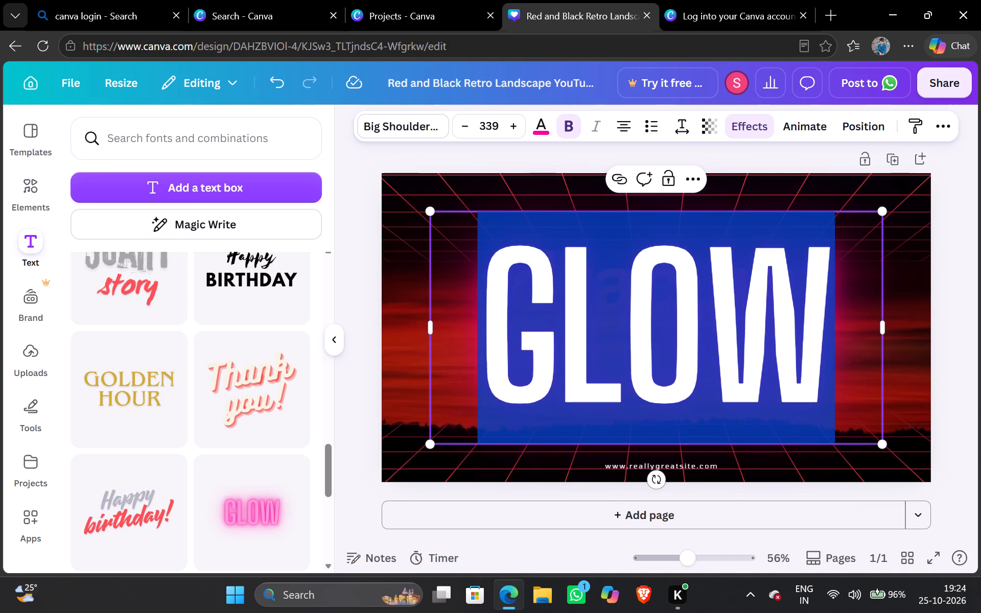
pyautogui.hotkey('ctrl', '-')
pyautogui.hotkey('ctrl', '-')
pyautogui.hotkey('ctrl', '=')
pyautogui.hotkey('ctrl', '=')
pyautogui.click(899, 361)
pyautogui.tripleClick(800, 316)
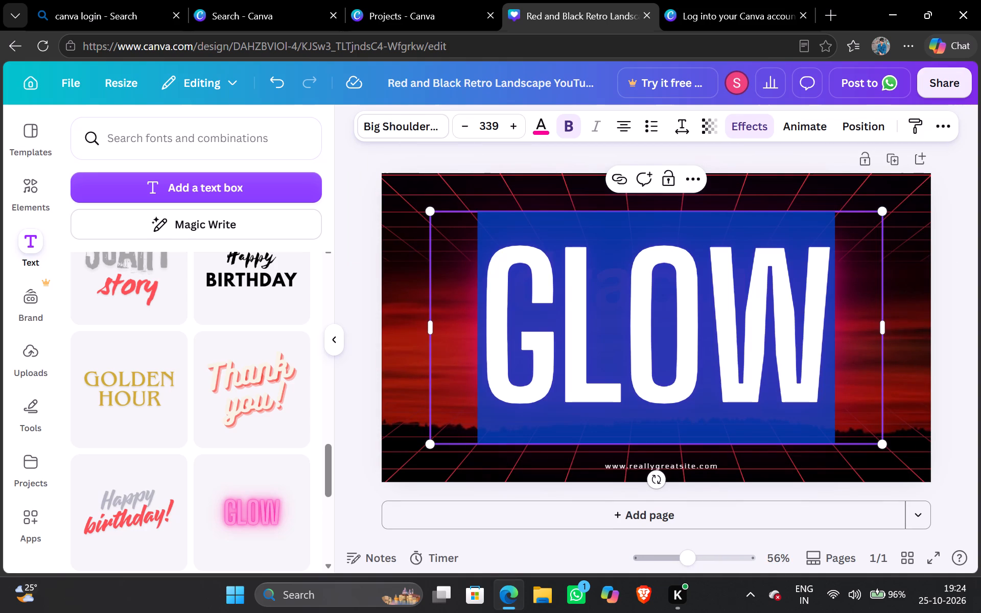
pyautogui.press('BackSpace')
pyautogui.write('dracu')
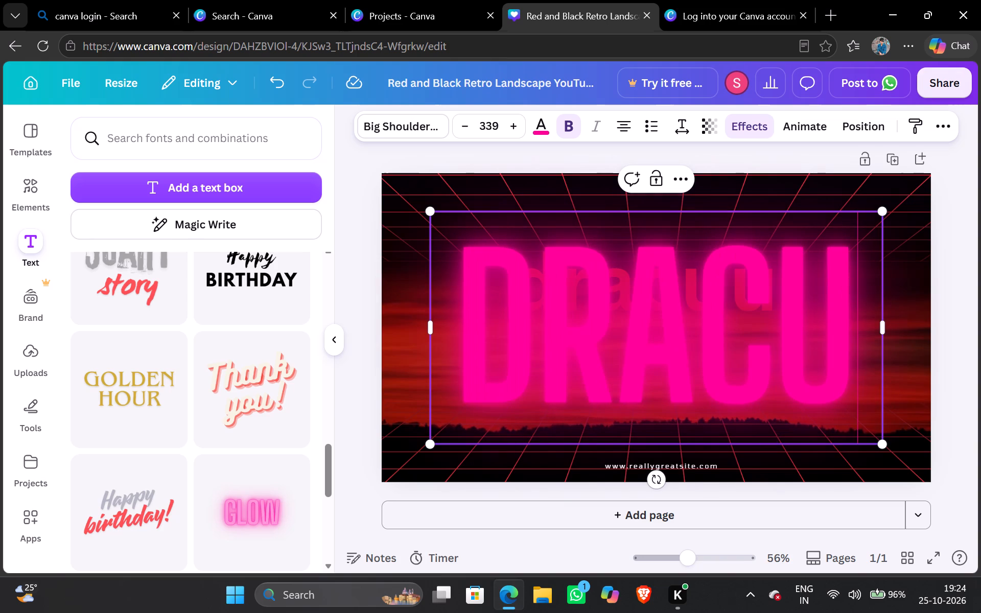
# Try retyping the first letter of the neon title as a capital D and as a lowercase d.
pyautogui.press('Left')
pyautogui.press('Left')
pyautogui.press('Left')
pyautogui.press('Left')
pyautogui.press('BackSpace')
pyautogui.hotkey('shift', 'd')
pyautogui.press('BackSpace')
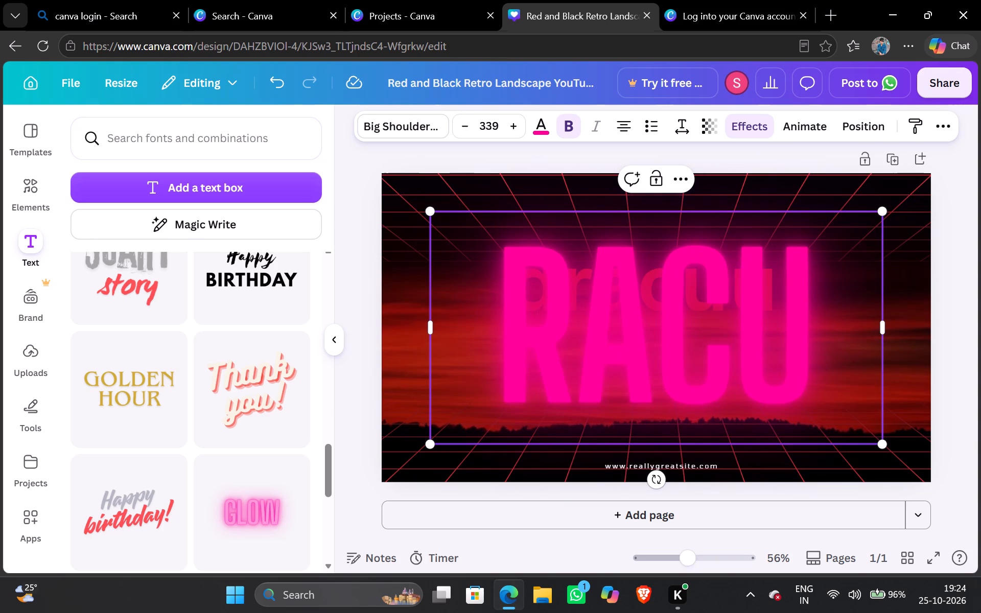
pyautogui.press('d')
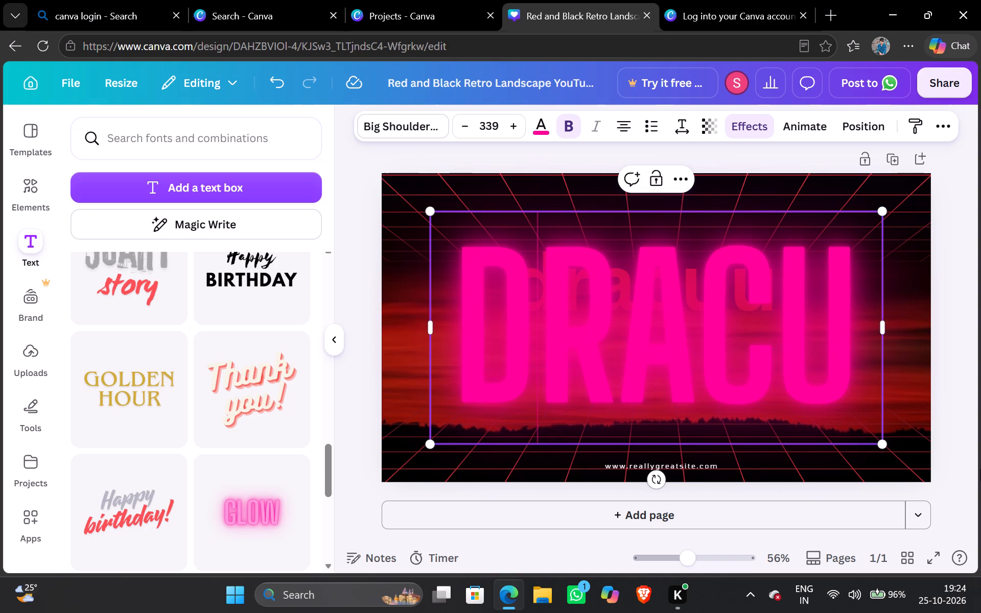
# Shrink the neon title to about size 62 to uncover the old red "dracuu" heading, and delete that heading.
pyautogui.moveTo(880, 444); pyautogui.dragTo(762, 346)
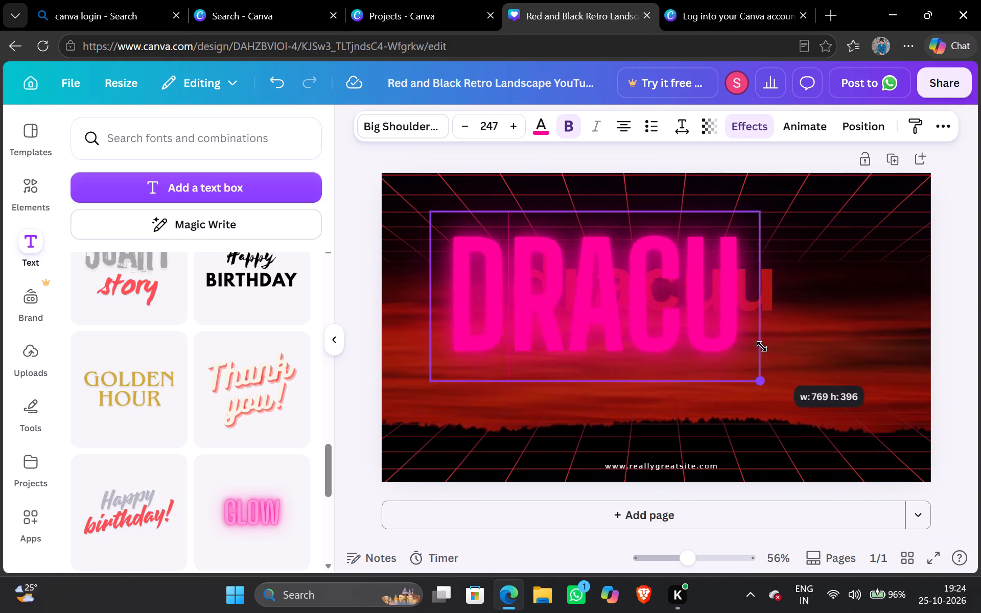
pyautogui.moveTo(762, 346); pyautogui.dragTo(559, 160)
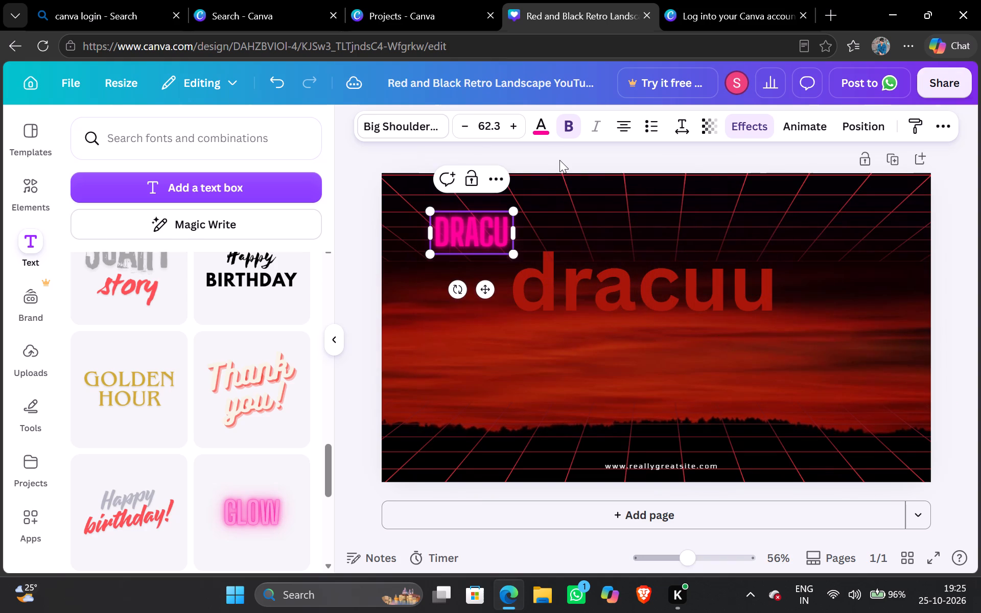
pyautogui.click(636, 303)
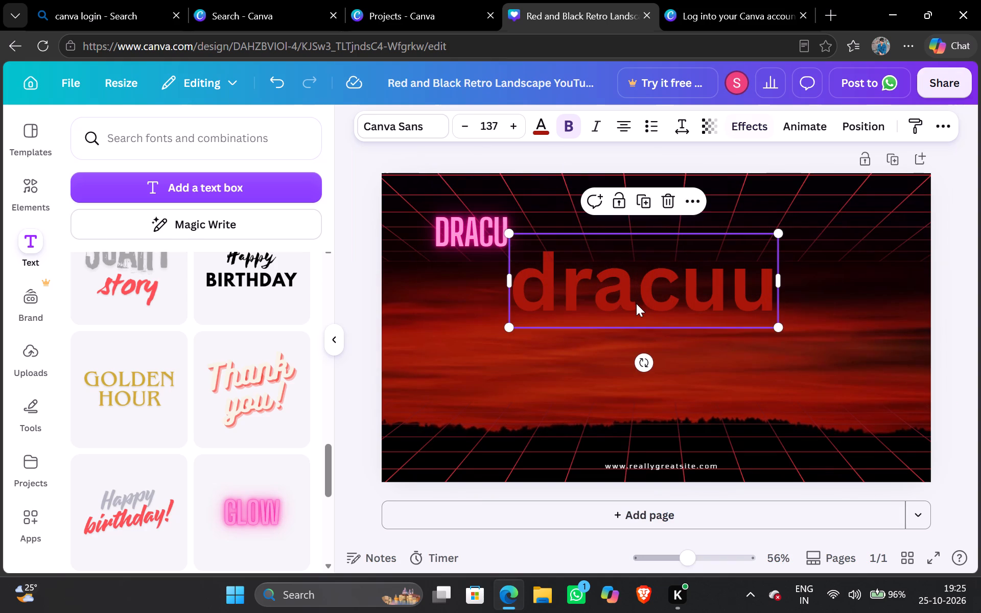
pyautogui.press('Return')
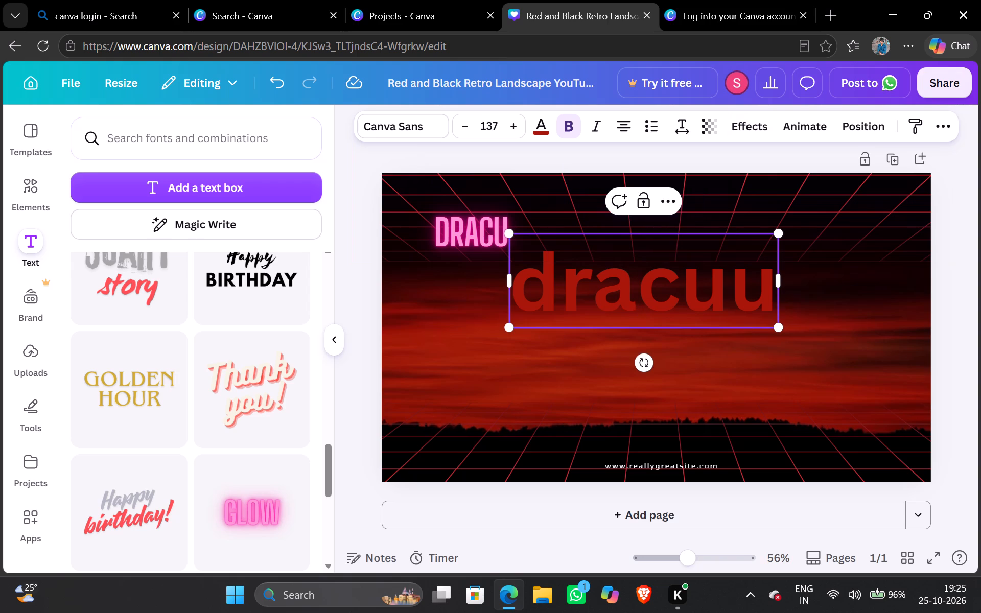
pyautogui.tripleClick(681, 297)
pyautogui.press('BackSpace')
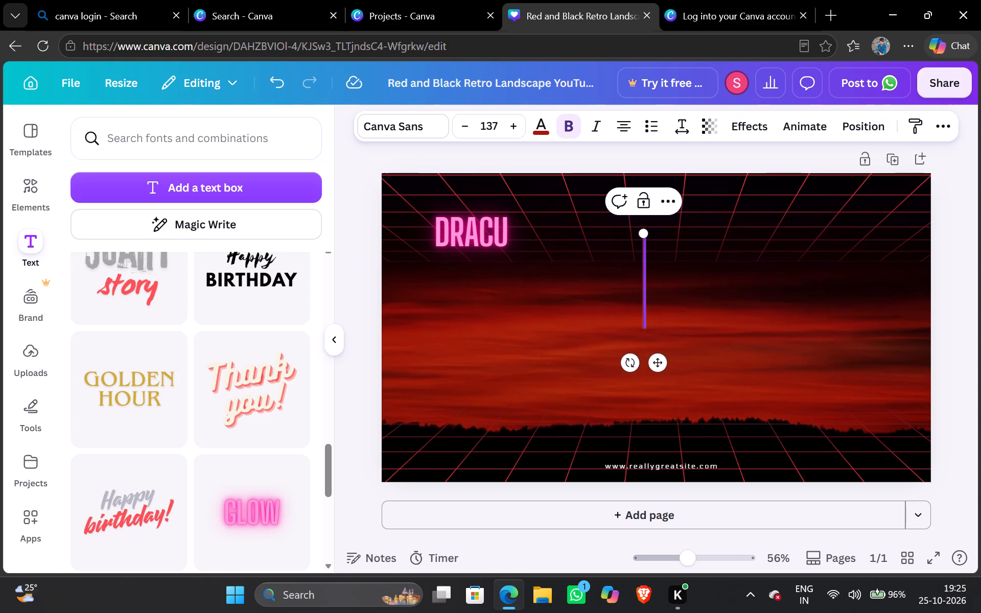
pyautogui.click(708, 270)
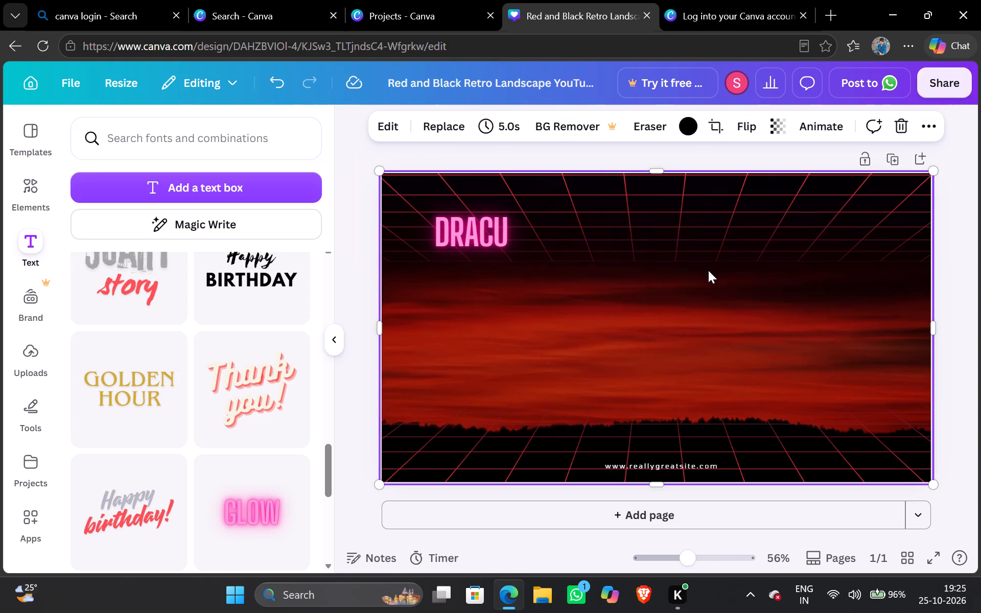
# Enlarge the neon "DRACU" title to about size 170 and move it near the centre of the thumbnail.
pyautogui.click(474, 242)
pyautogui.moveTo(512, 257); pyautogui.dragTo(703, 334)
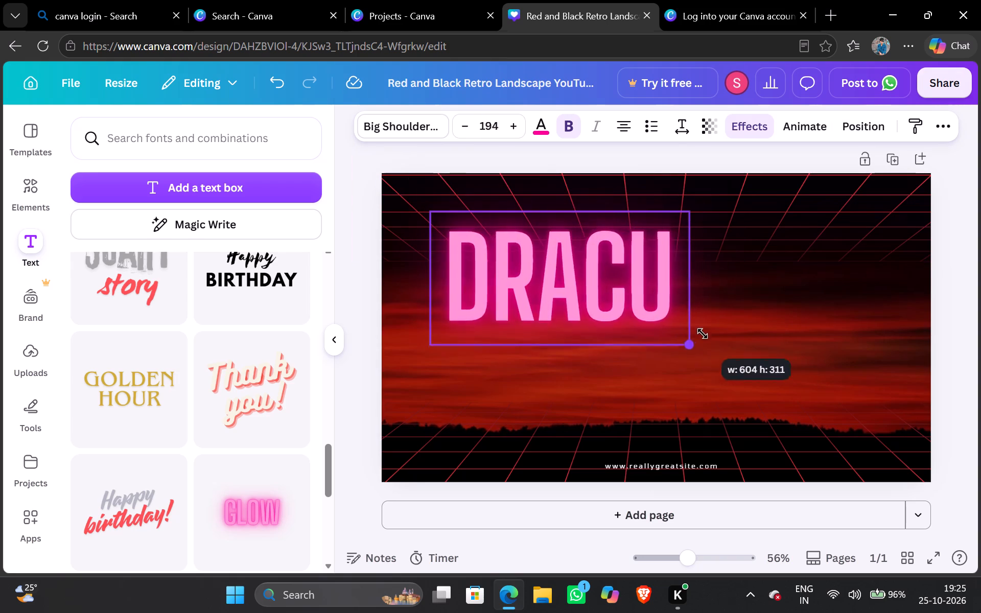
pyautogui.moveTo(703, 334); pyautogui.dragTo(683, 277)
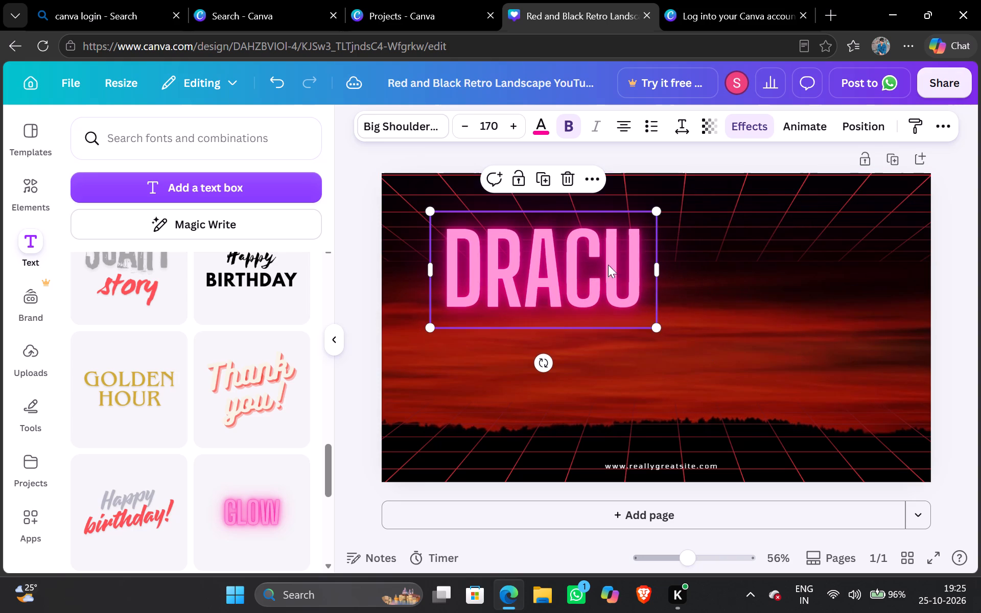
pyautogui.moveTo(524, 254); pyautogui.dragTo(619, 304)
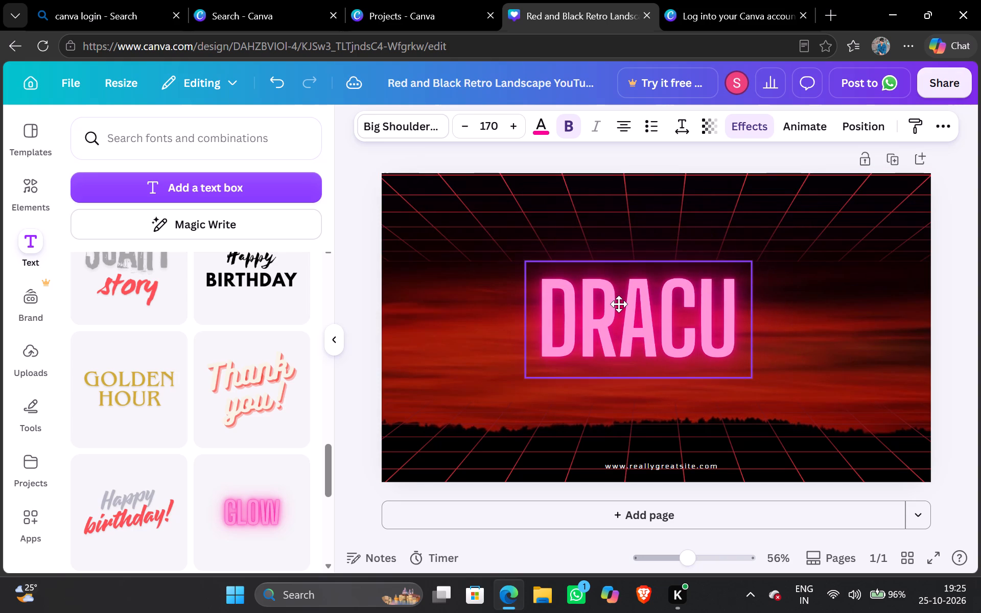
pyautogui.moveTo(619, 304); pyautogui.dragTo(624, 293)
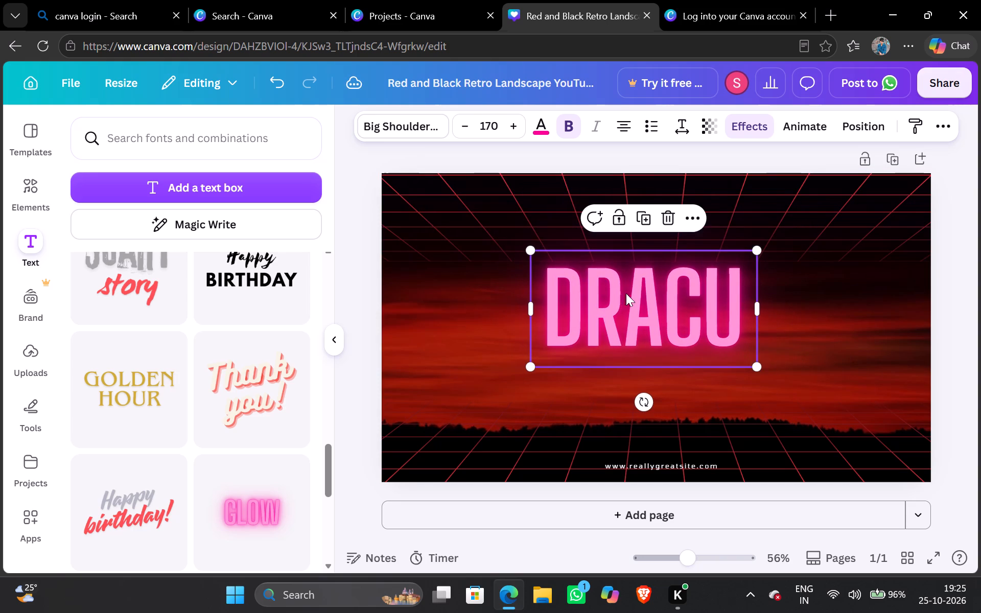
pyautogui.click(690, 215)
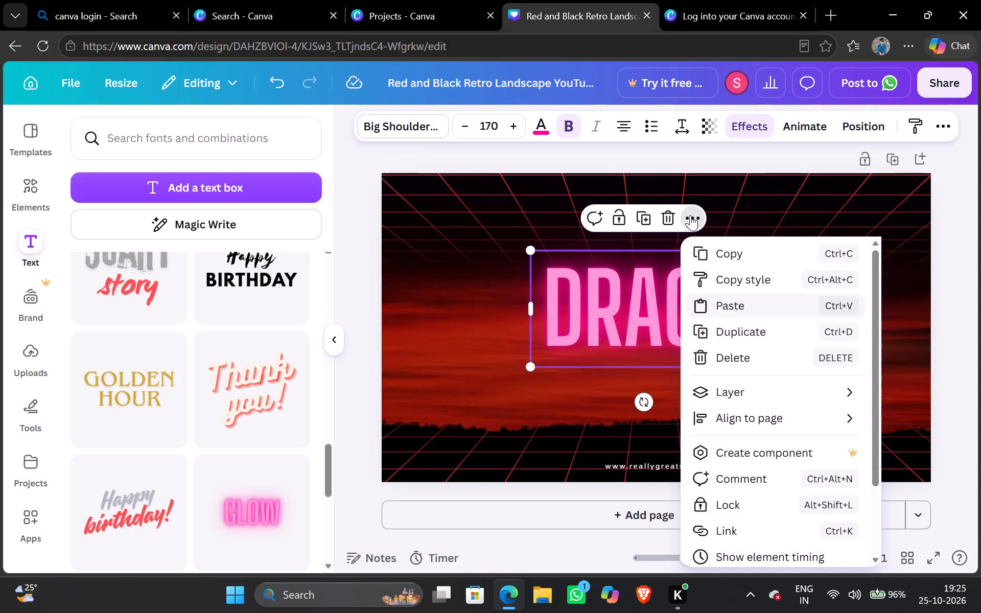
pyautogui.click(622, 272)
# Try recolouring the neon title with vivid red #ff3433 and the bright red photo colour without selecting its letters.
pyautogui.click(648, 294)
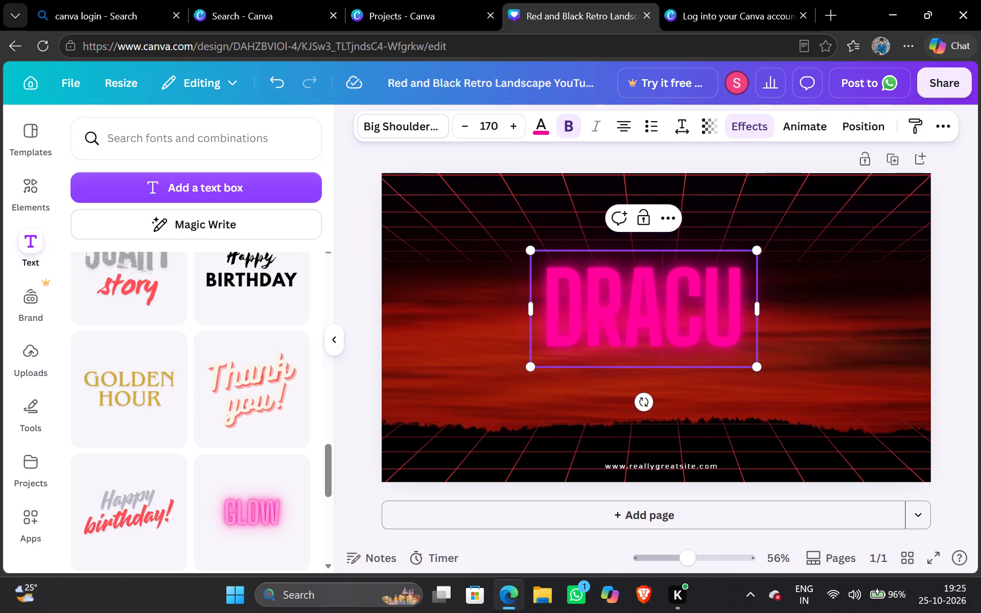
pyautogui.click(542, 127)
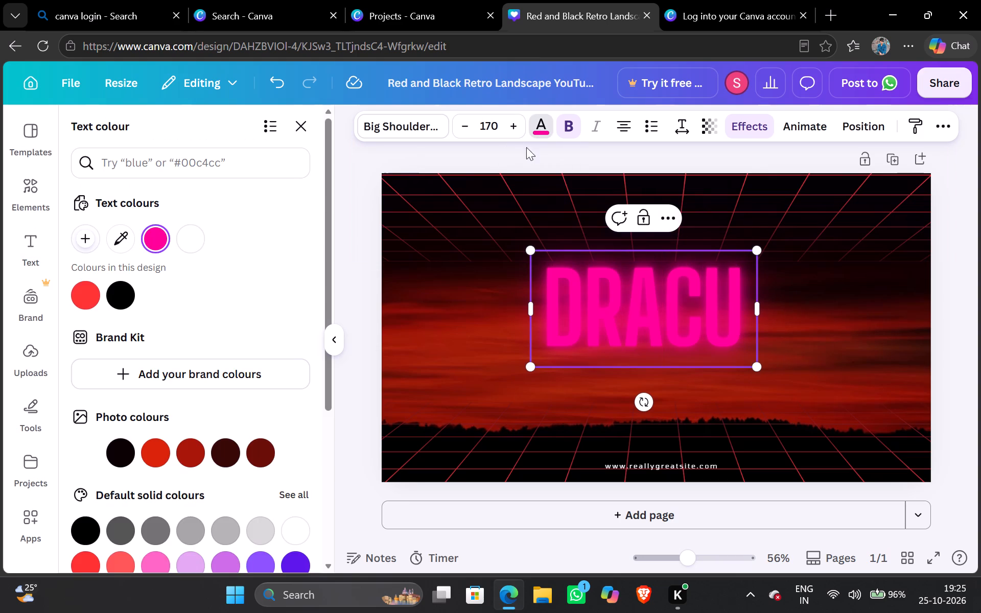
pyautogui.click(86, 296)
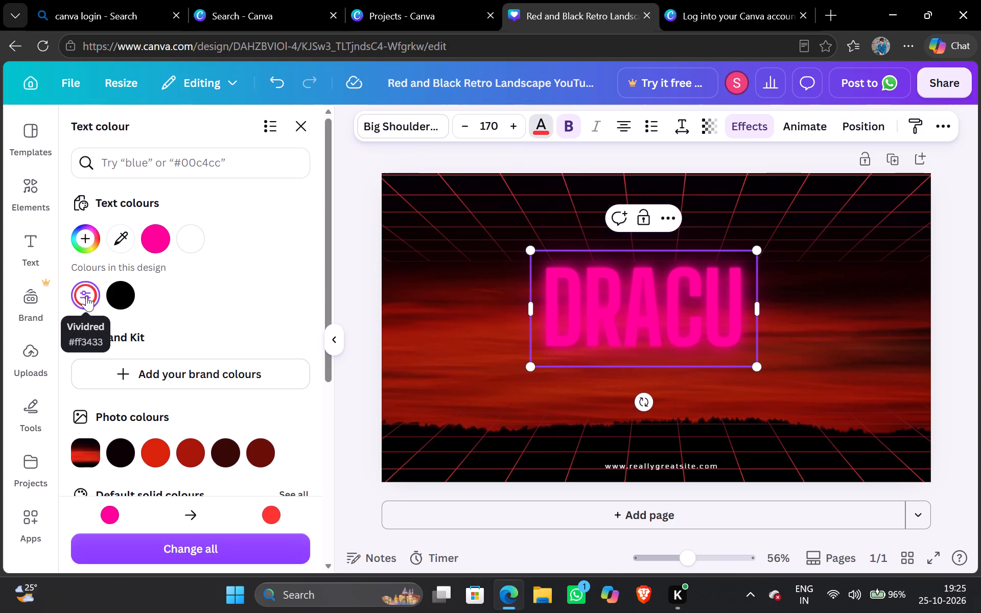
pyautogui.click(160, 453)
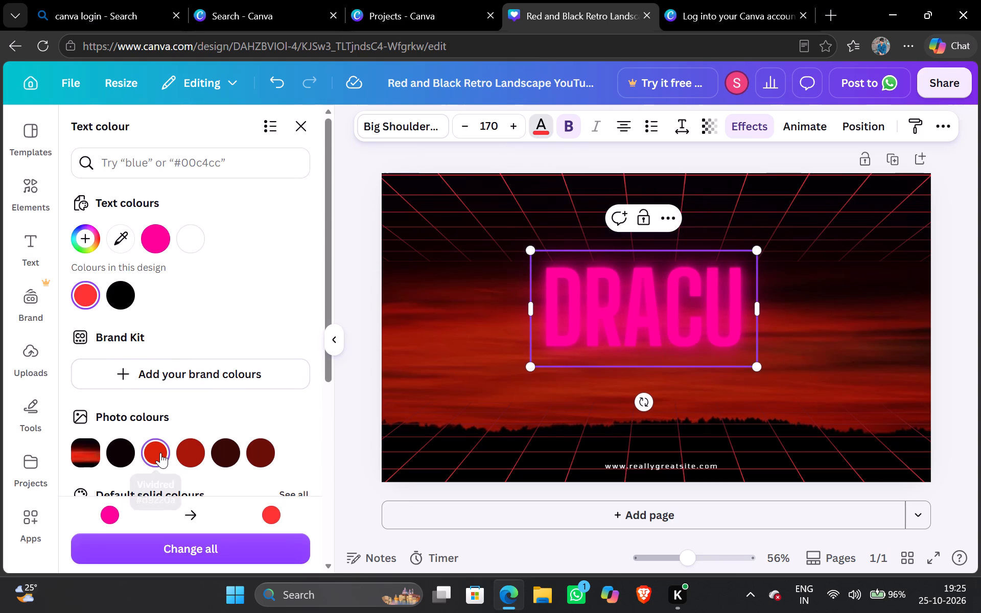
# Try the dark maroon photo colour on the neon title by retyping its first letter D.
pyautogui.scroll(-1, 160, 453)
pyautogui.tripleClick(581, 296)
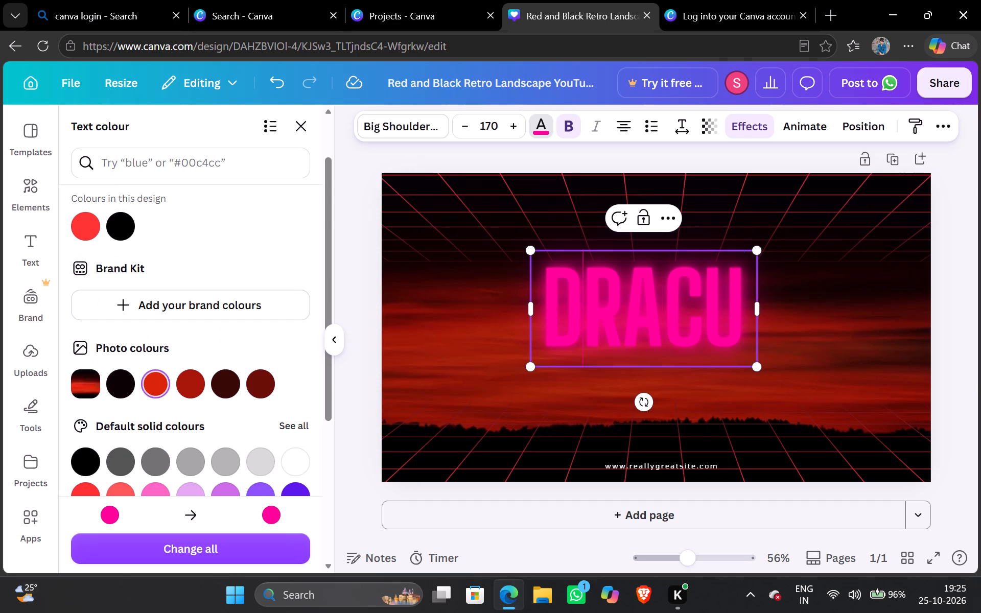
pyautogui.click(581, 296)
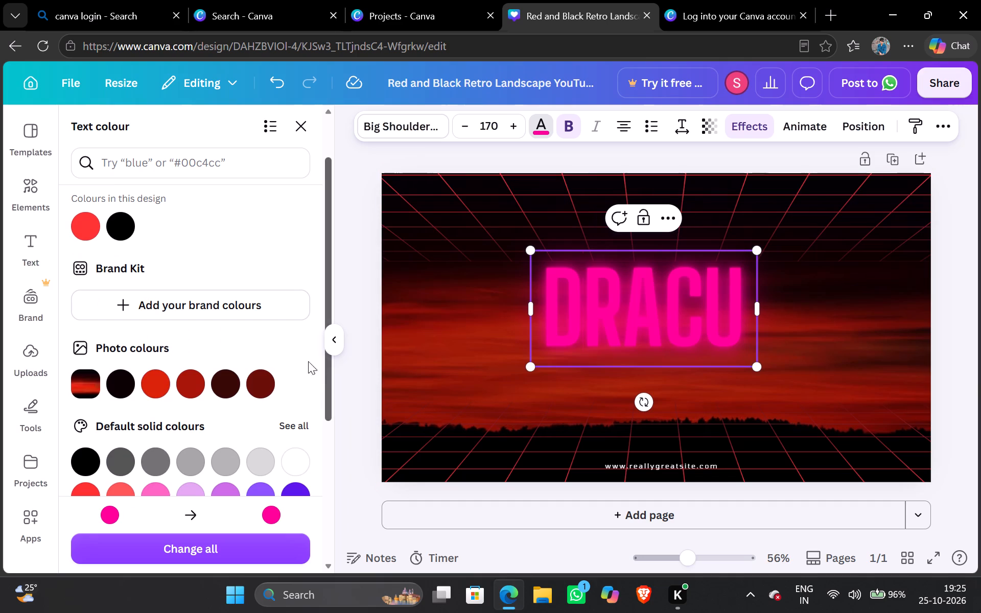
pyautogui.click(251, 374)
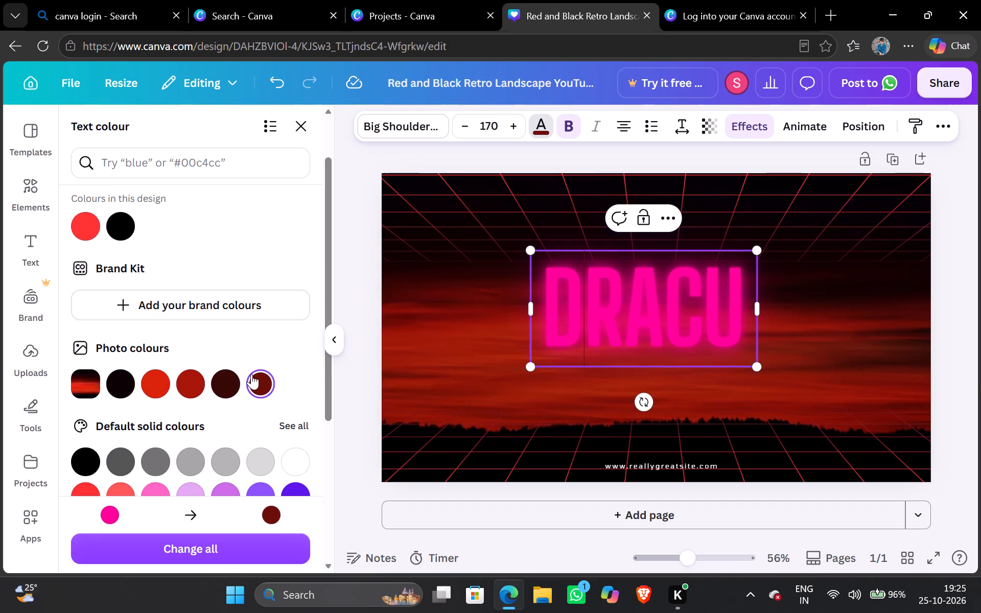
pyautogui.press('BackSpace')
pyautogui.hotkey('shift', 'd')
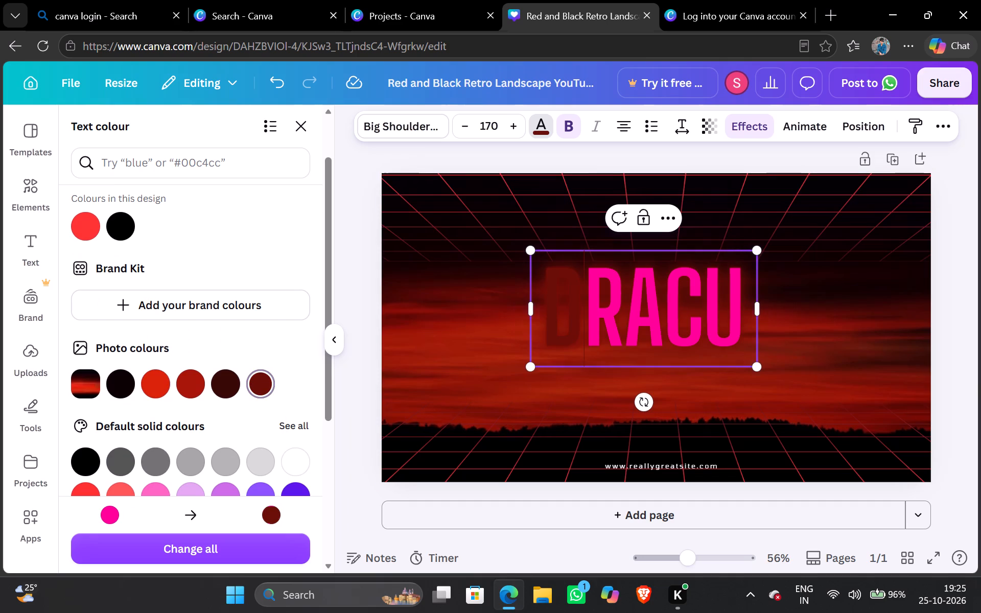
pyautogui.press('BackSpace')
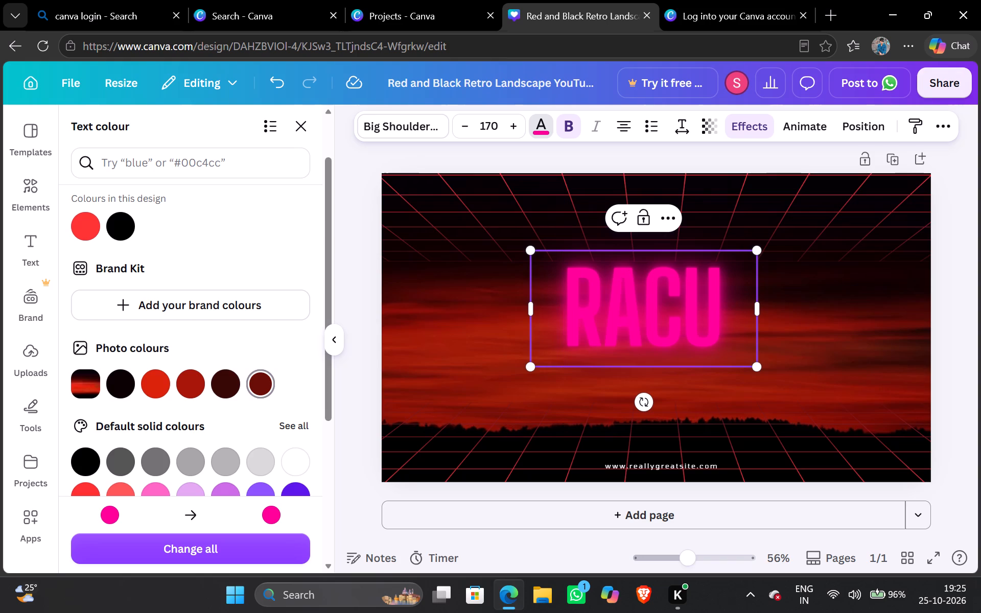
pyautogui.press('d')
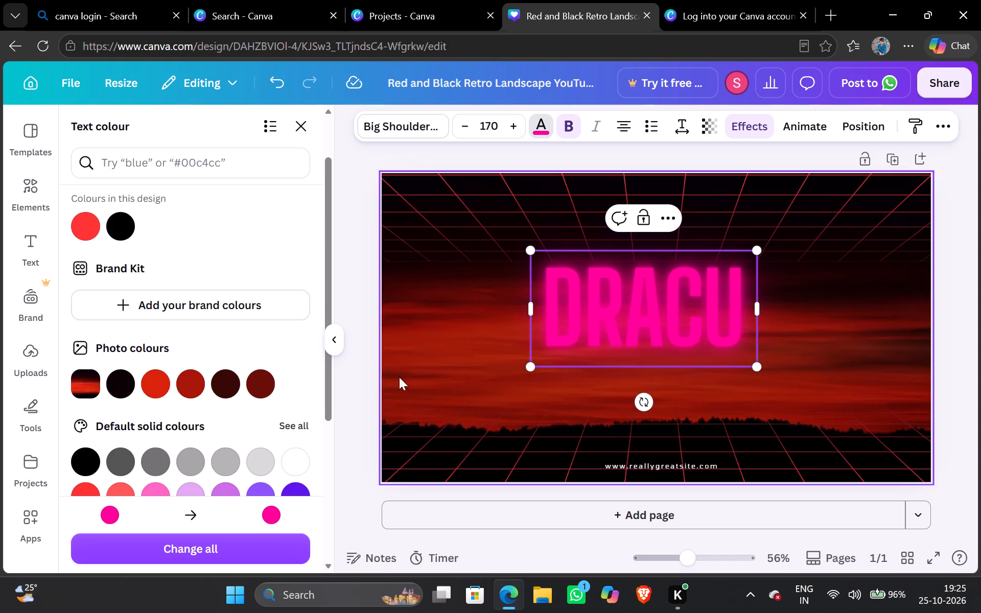
# Select the whole "DRACU" text and recolour it, trying light grey #b4b4b4 and the default black-to-gold gradient.
pyautogui.tripleClick(710, 294)
pyautogui.click(229, 454)
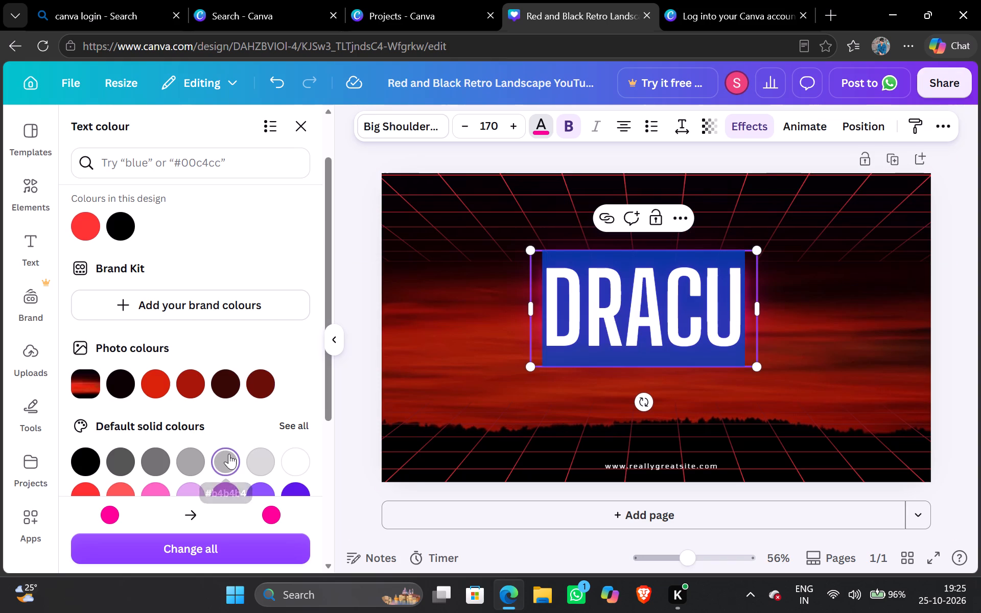
pyautogui.scroll(-2, 229, 454)
pyautogui.click(226, 472)
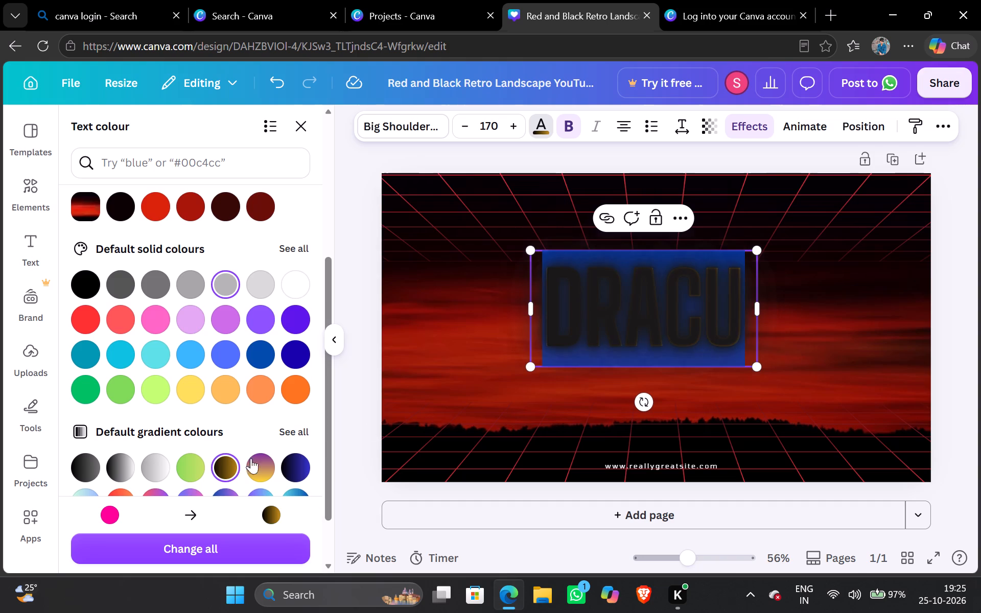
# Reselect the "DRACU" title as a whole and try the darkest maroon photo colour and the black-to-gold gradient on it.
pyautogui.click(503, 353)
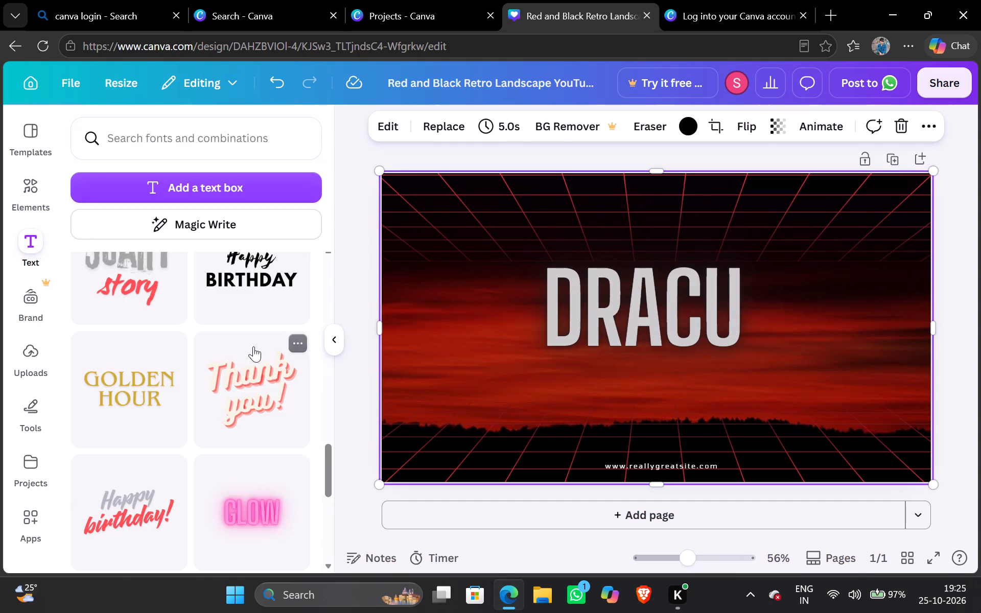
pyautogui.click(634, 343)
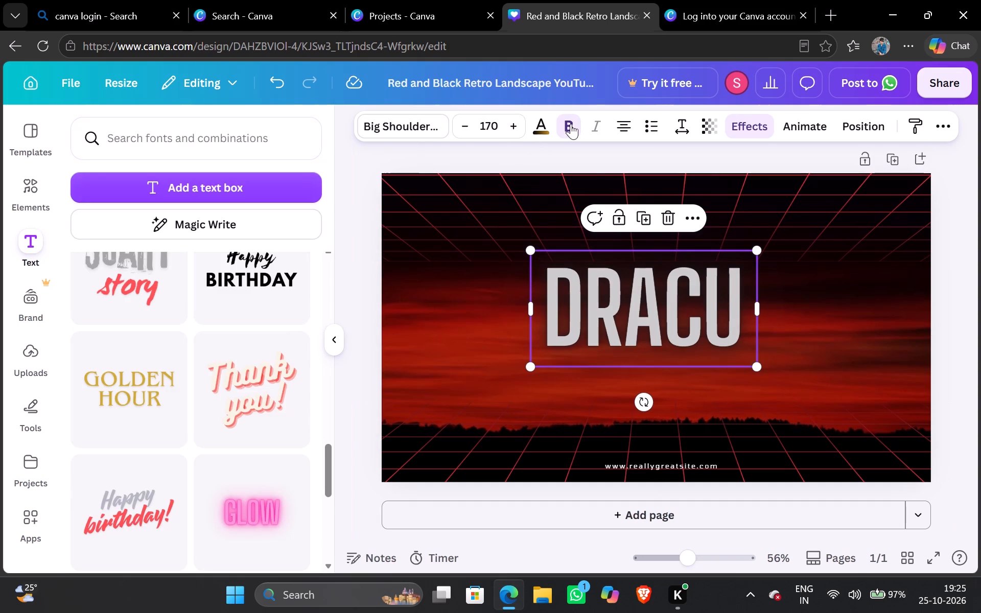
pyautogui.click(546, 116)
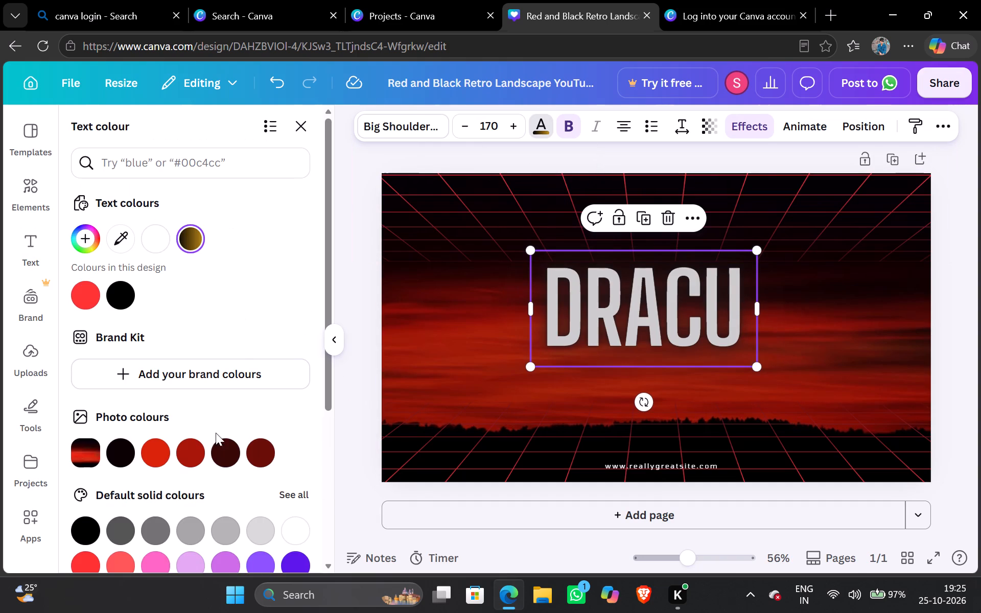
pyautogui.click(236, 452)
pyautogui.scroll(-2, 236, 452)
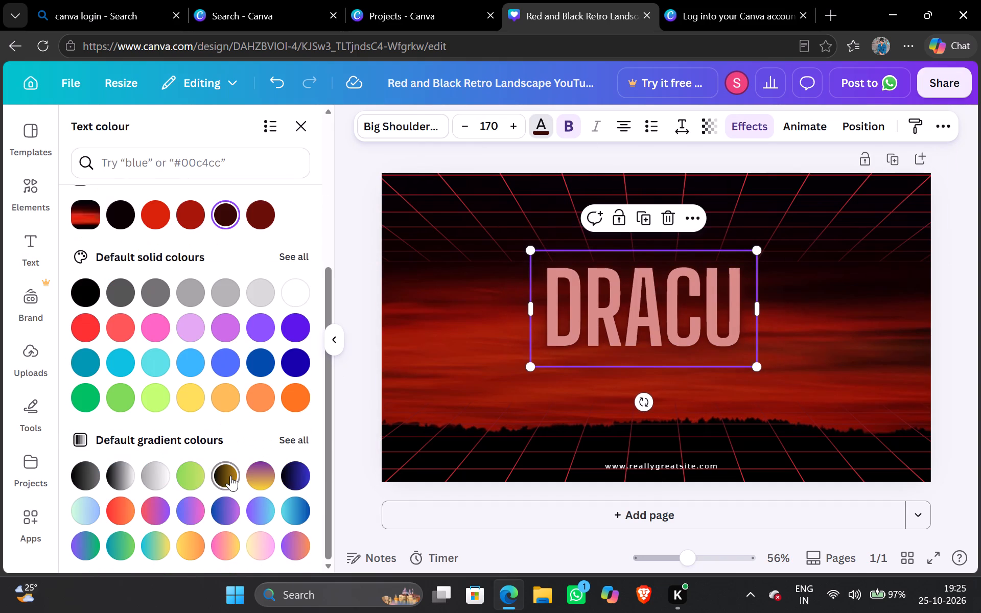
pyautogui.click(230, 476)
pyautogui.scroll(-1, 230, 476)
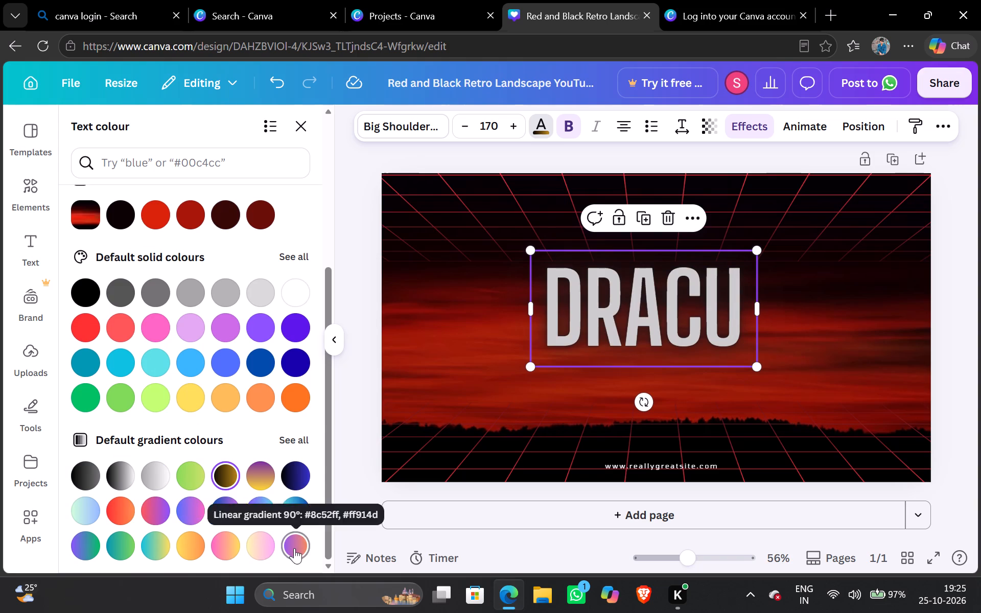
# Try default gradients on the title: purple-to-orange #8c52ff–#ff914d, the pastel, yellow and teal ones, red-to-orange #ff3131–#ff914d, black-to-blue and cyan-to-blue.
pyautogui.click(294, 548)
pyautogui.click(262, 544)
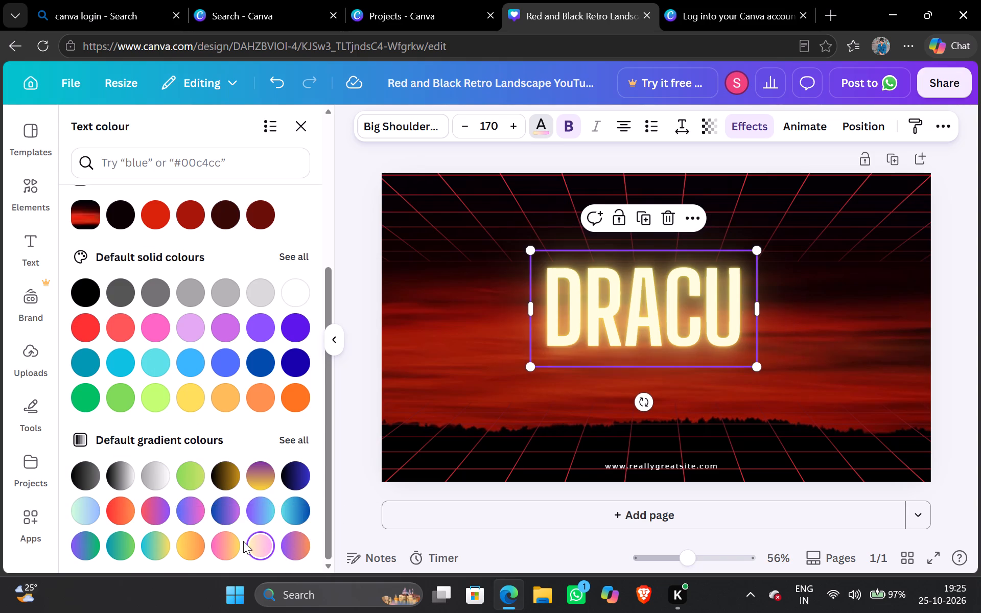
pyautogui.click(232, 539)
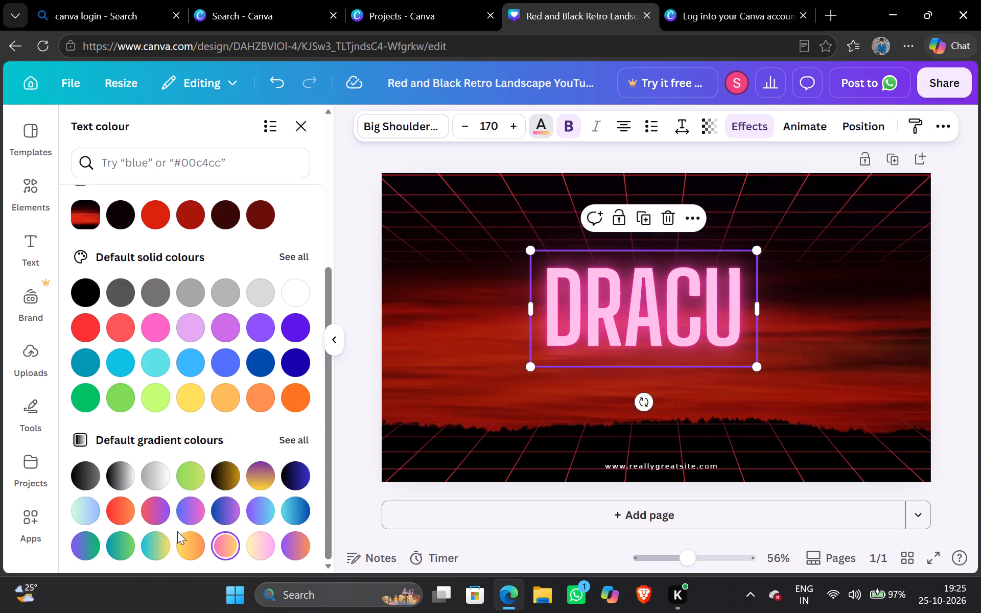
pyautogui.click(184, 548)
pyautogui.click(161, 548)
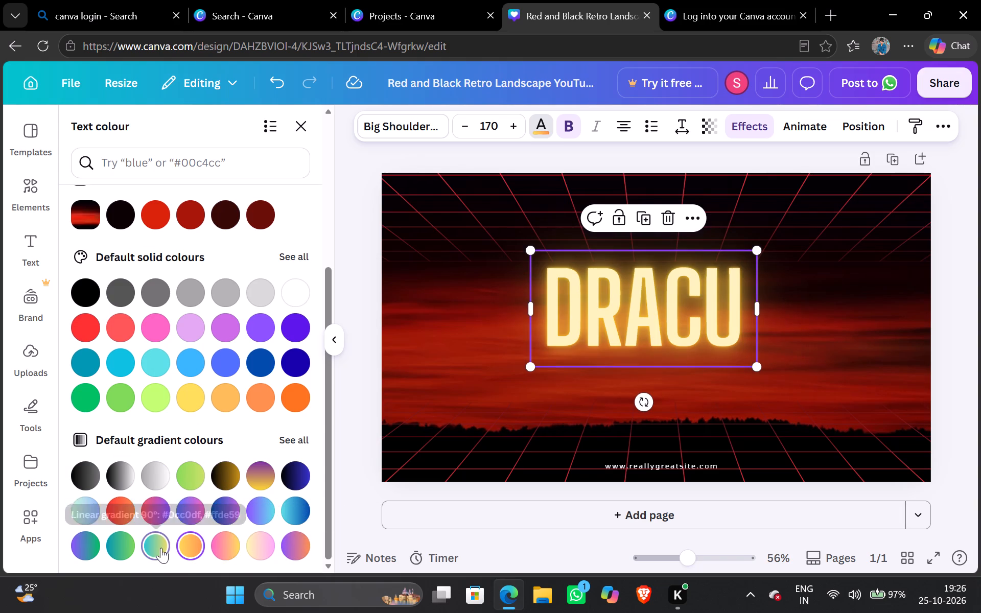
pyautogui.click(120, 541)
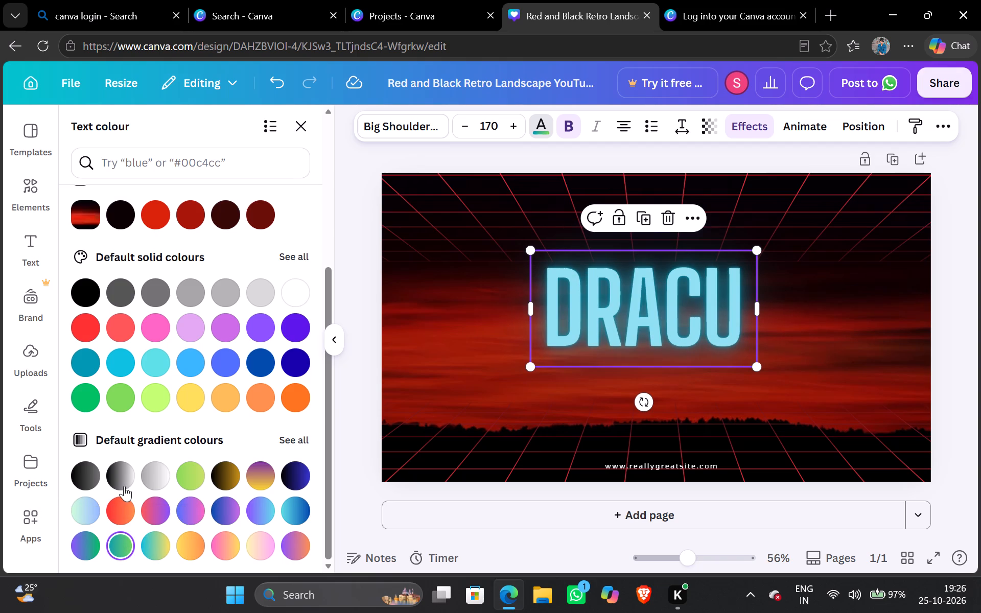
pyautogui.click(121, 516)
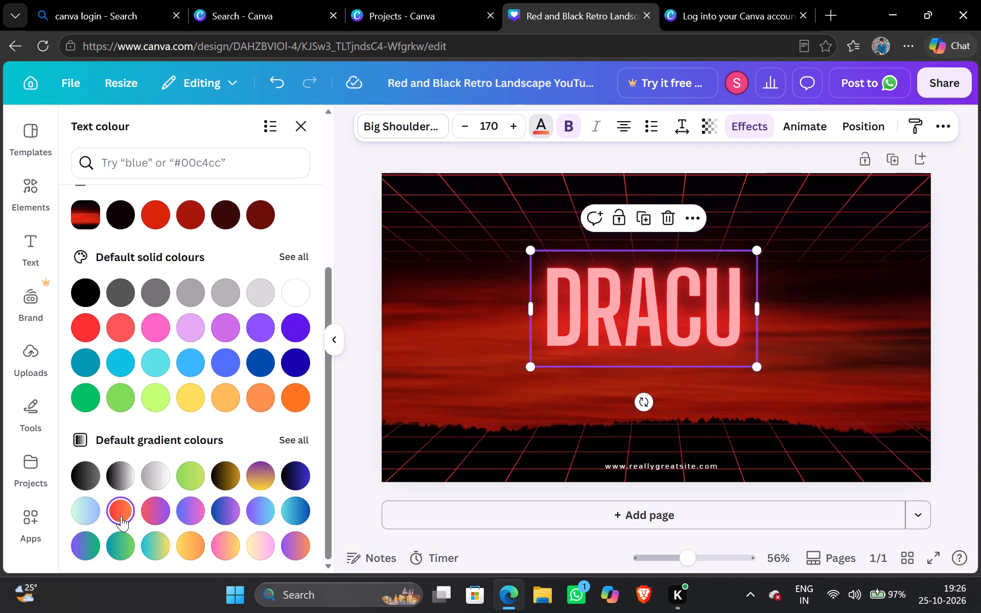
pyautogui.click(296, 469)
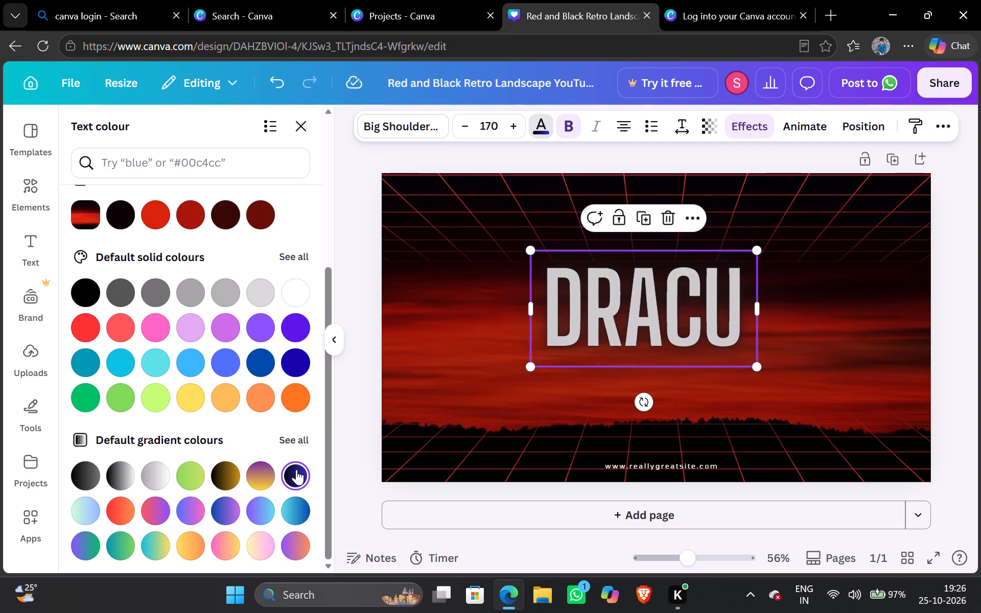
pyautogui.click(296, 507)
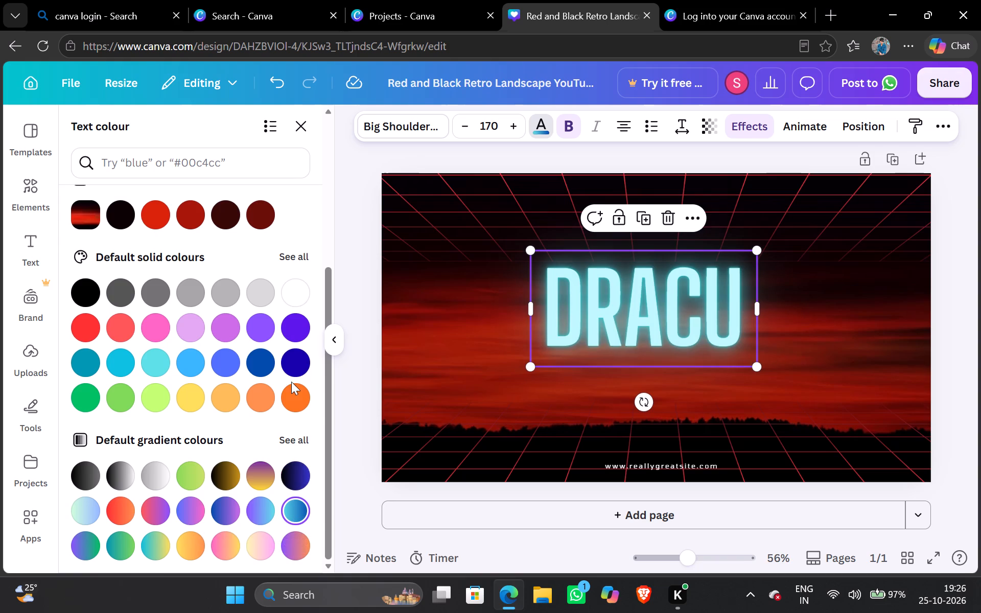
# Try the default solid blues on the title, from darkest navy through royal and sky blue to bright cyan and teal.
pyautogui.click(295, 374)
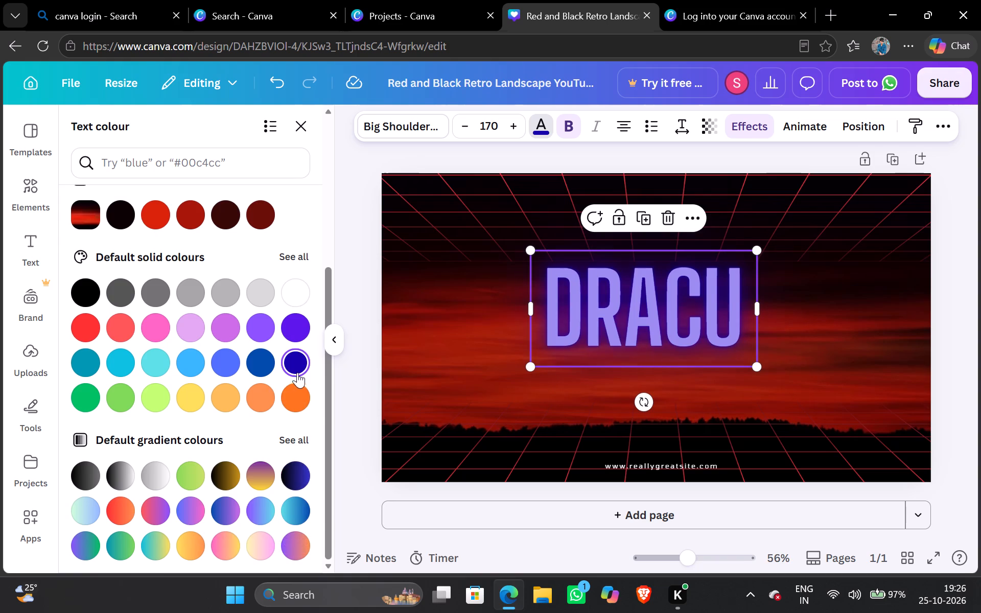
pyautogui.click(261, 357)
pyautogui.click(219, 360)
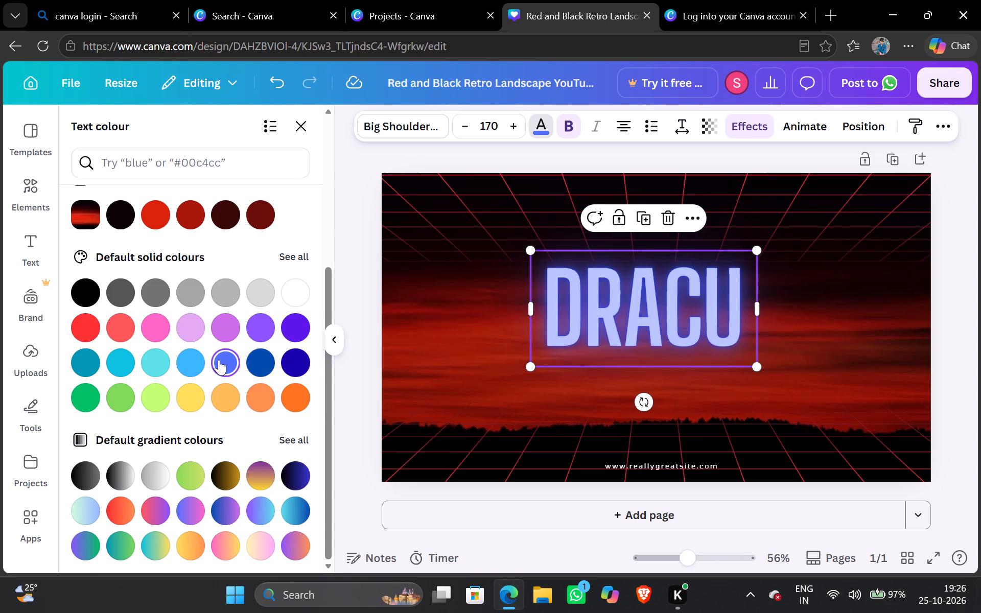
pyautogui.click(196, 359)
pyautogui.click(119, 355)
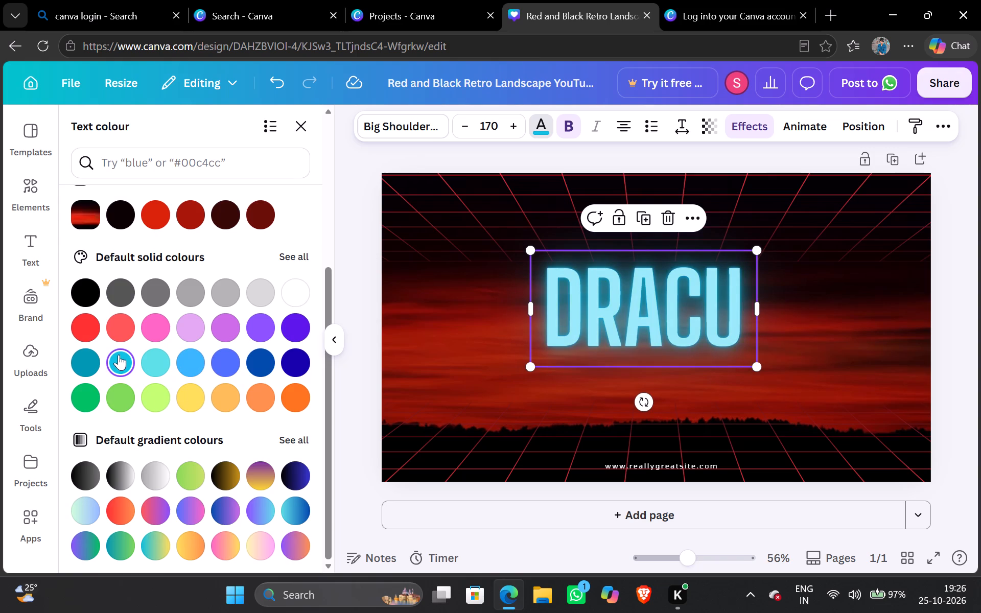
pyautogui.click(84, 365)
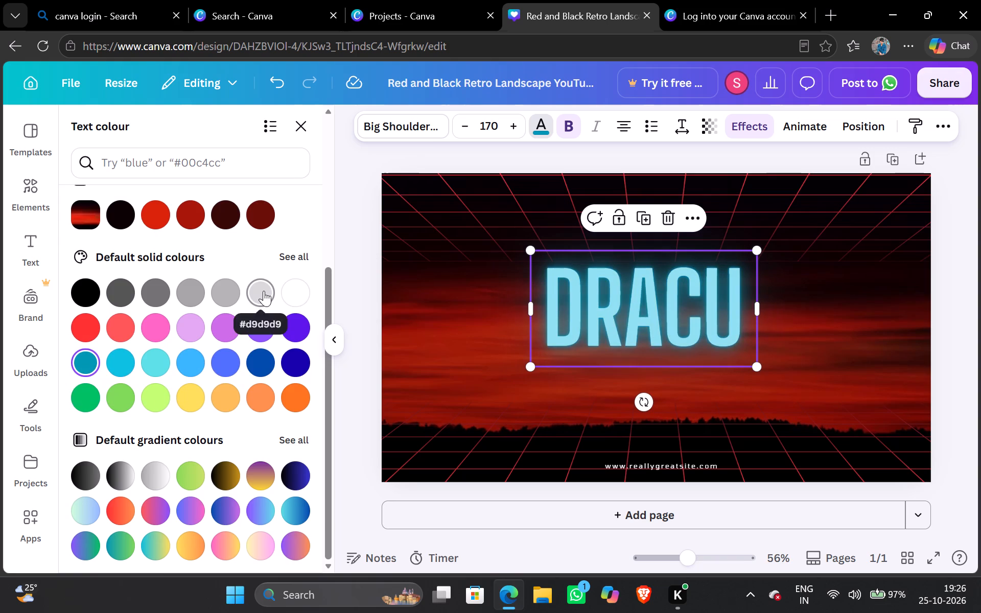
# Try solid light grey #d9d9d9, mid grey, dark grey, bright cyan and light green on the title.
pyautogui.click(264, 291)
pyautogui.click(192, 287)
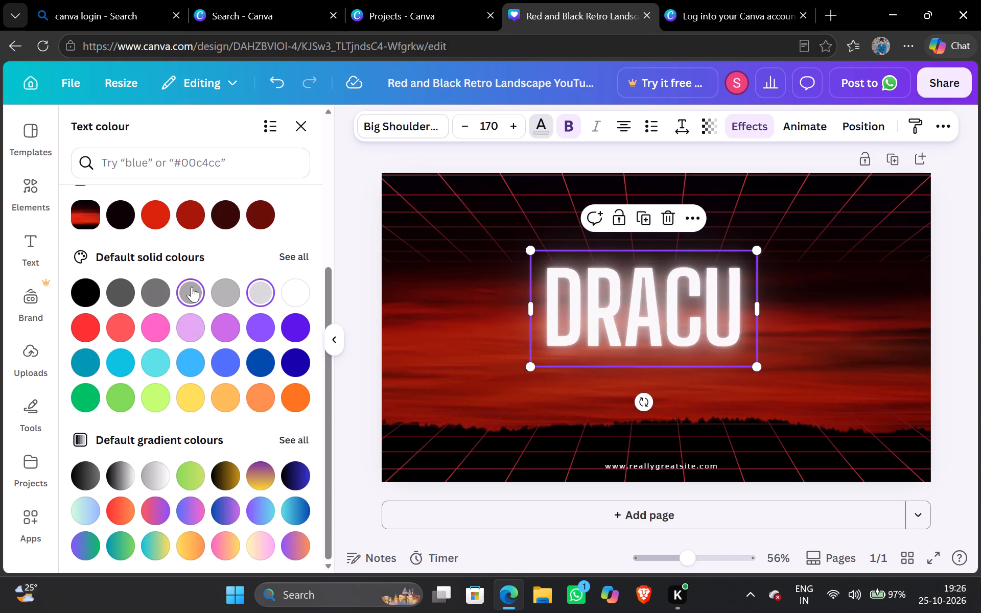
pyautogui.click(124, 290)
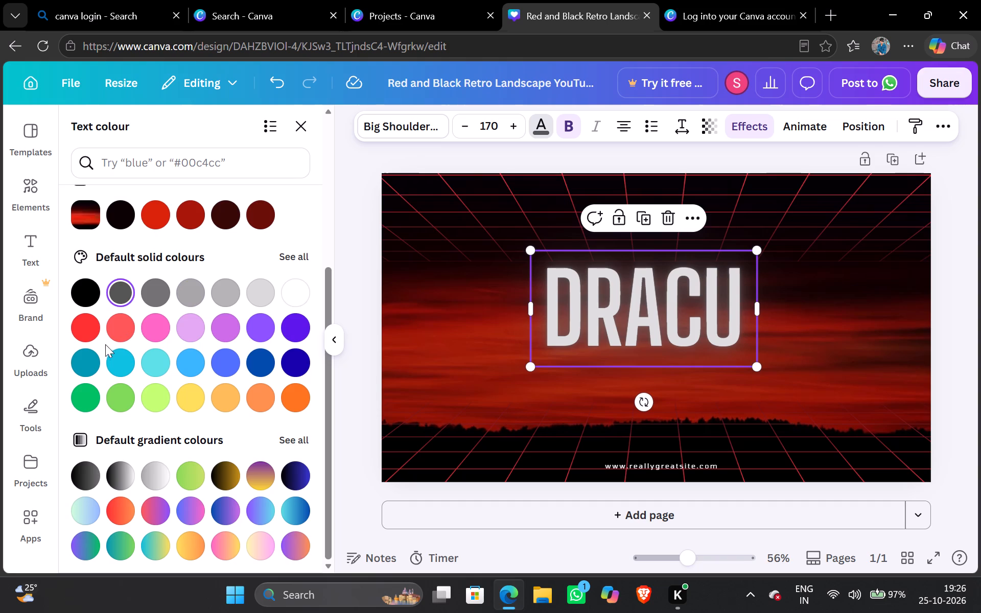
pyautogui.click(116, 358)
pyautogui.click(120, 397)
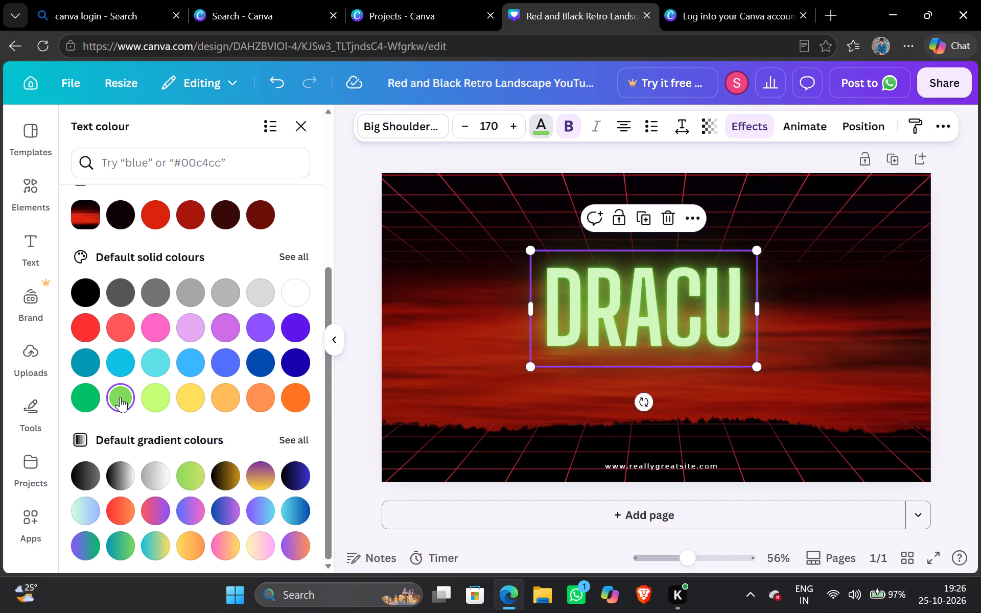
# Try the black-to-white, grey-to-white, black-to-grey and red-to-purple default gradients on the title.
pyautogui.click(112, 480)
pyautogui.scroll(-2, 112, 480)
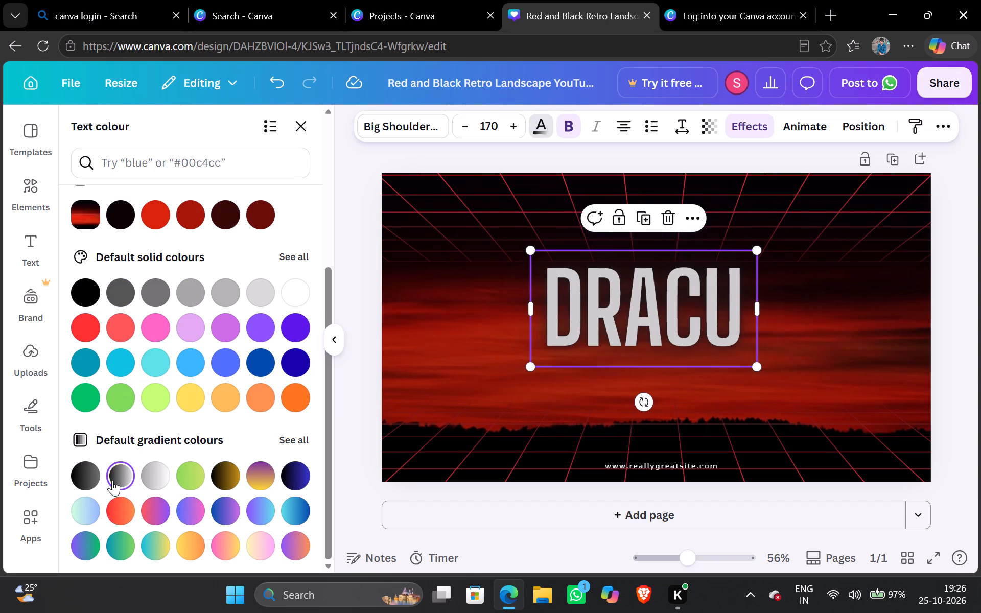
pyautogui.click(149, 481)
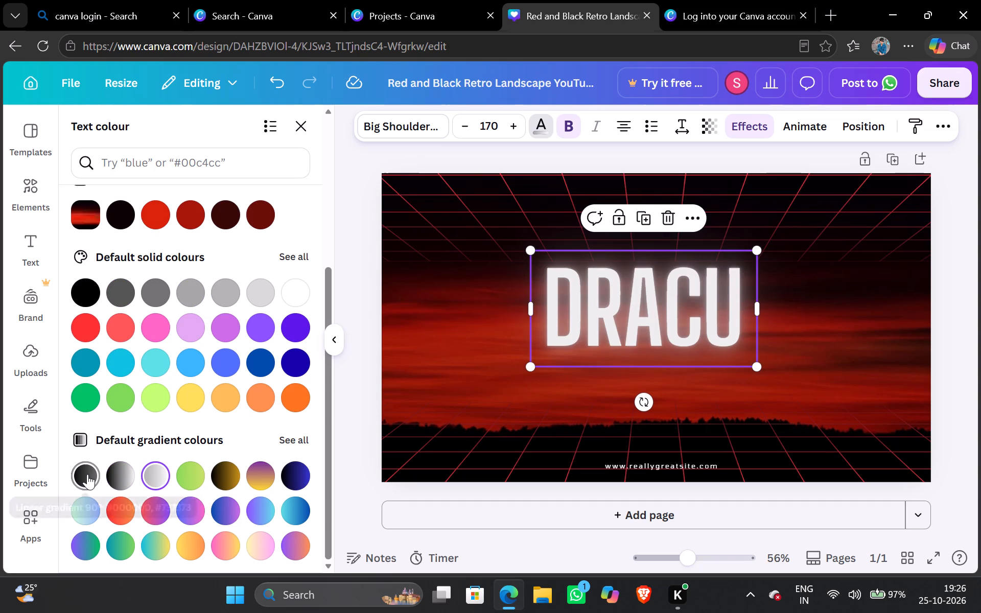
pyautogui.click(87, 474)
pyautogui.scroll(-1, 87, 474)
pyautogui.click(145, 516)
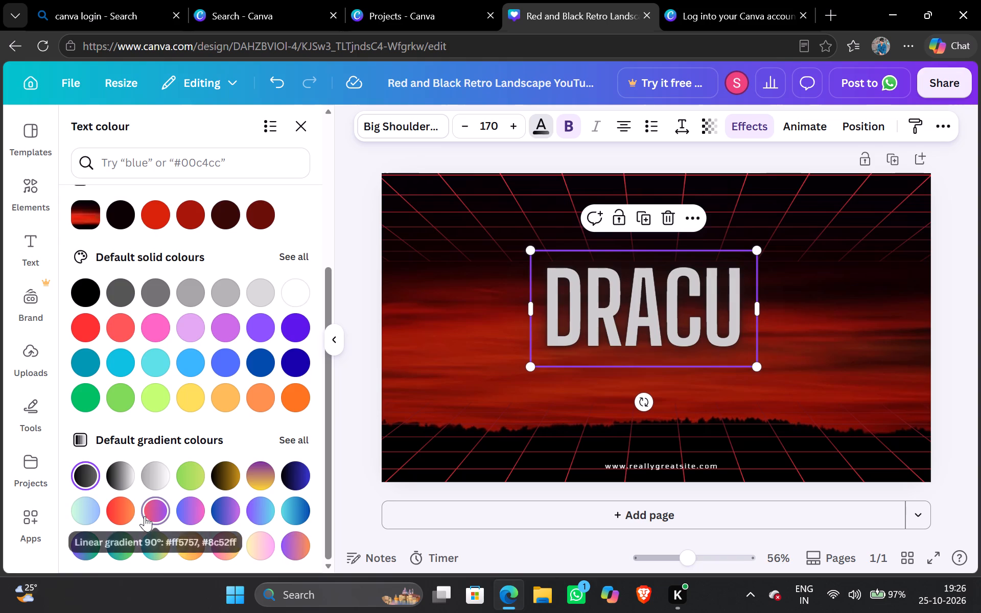
# Recolour the "DRACU" title with the red-to-orange default gradient #ff3131, #ff914d.
pyautogui.click(119, 508)
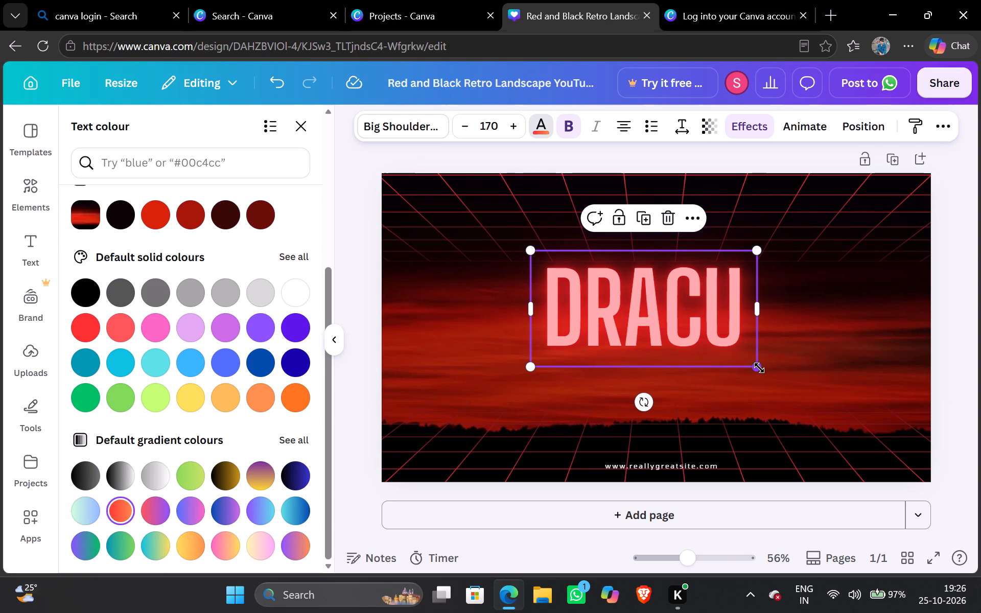
# Enlarge the "DRACU" title to about size 220 and widen its text box leftward so the word sits near the thumbnail's centre.
pyautogui.moveTo(759, 368); pyautogui.dragTo(883, 429)
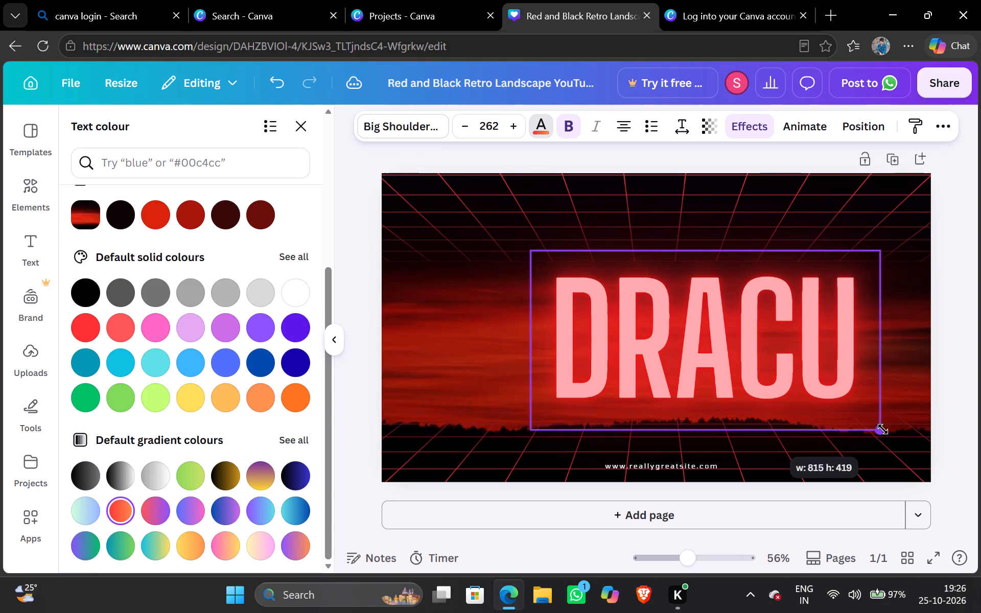
pyautogui.moveTo(883, 429); pyautogui.dragTo(825, 405)
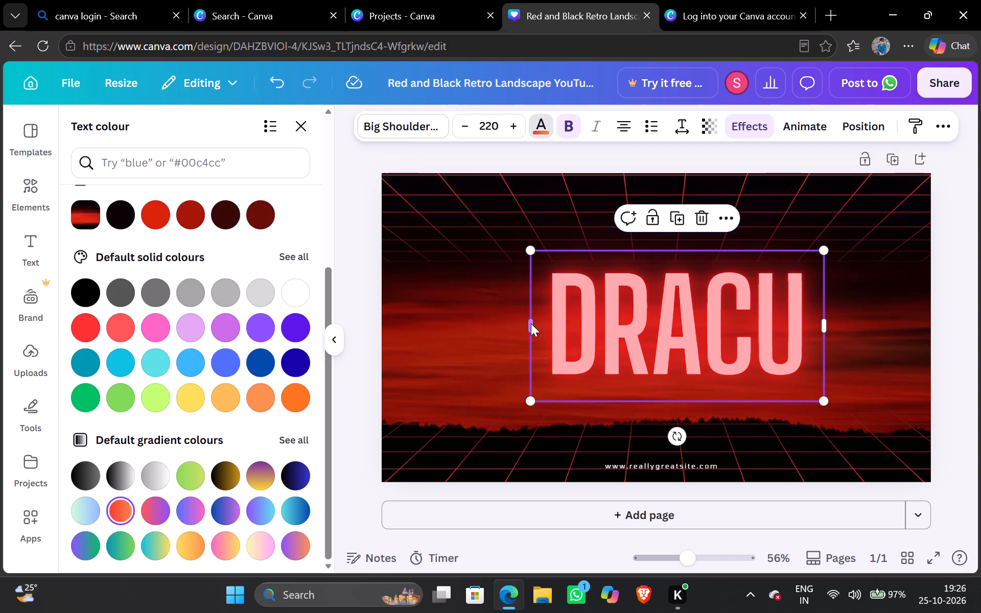
pyautogui.moveTo(528, 321); pyautogui.dragTo(395, 316)
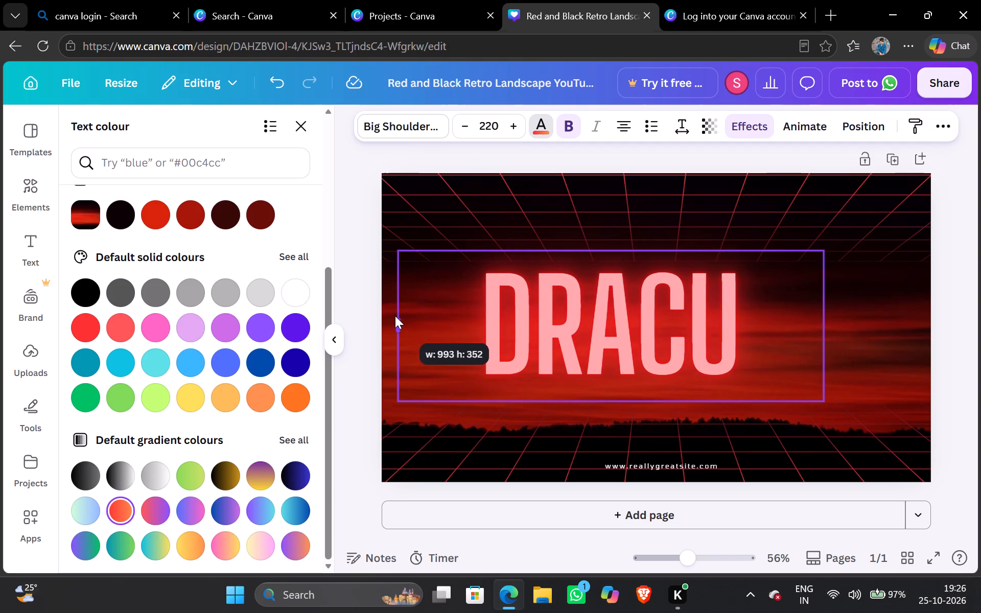
pyautogui.moveTo(395, 316); pyautogui.dragTo(491, 319)
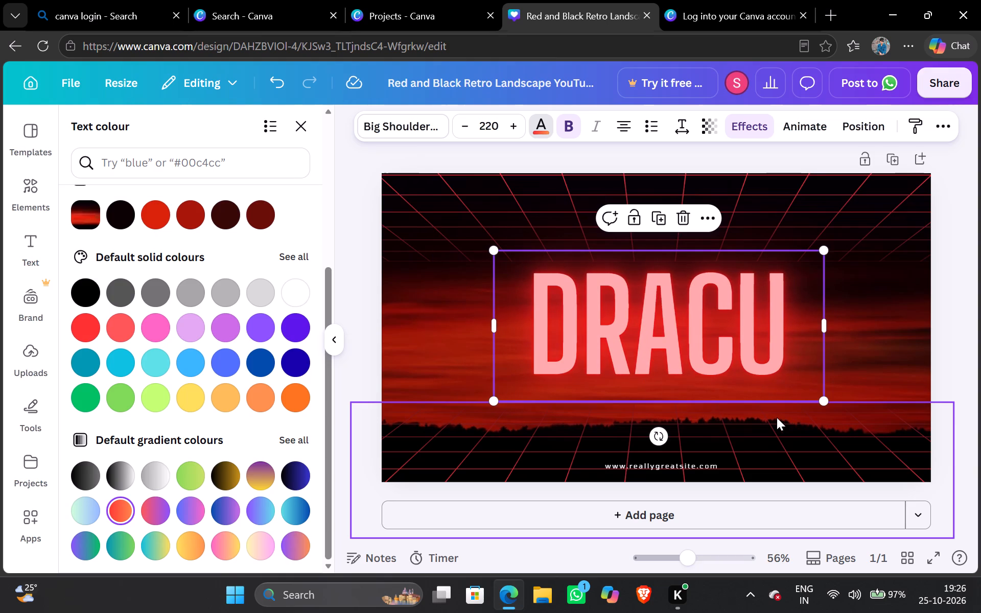
pyautogui.click(686, 467)
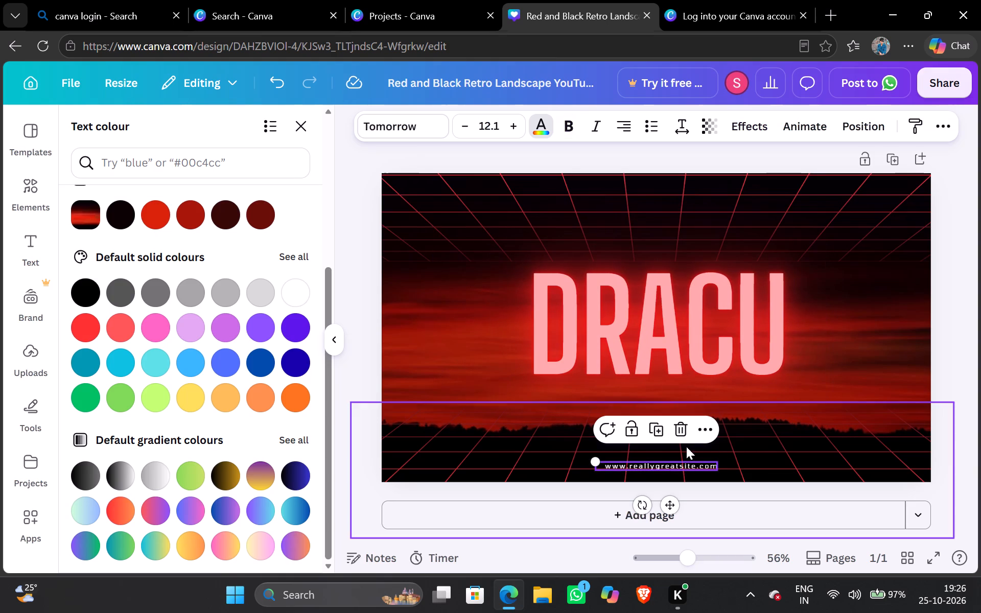
pyautogui.click(683, 434)
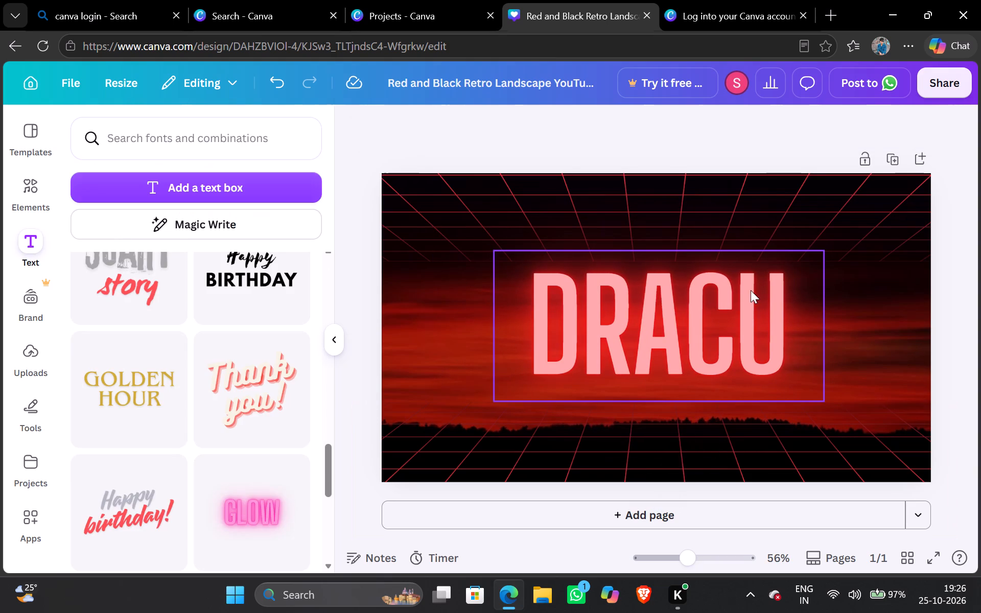
# Browse the font combinations library for a text style that suits the red neon "DRACU" thumbnail.
pyautogui.scroll(-2, 244, 409)
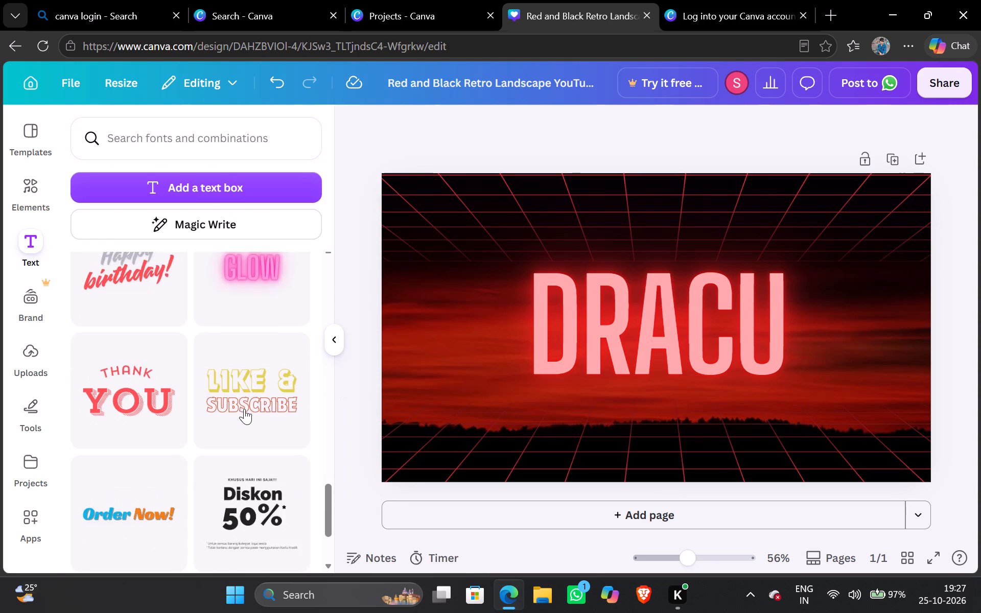
pyautogui.scroll(-4, 244, 409)
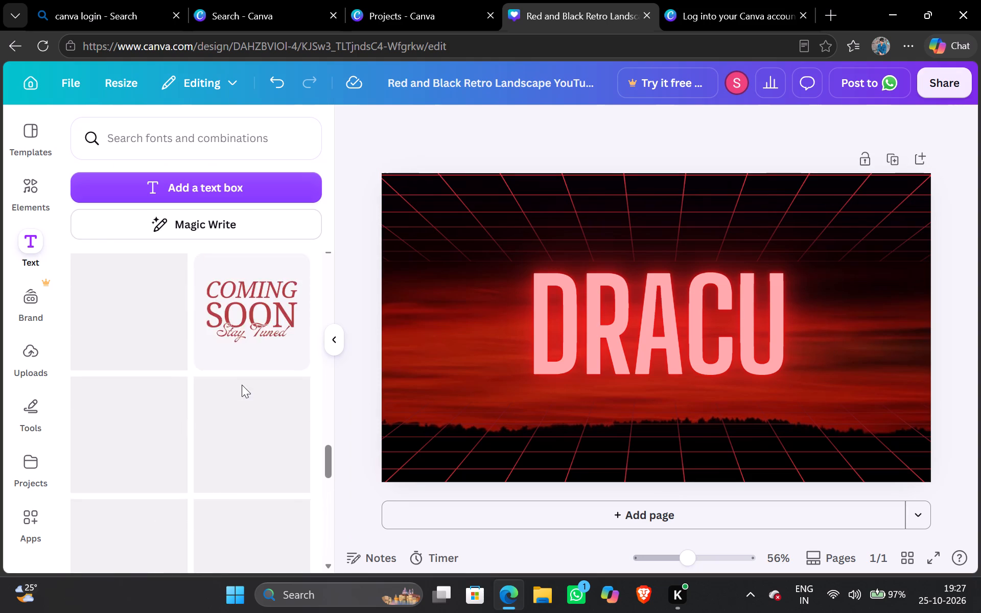
pyautogui.scroll(-3, 242, 385)
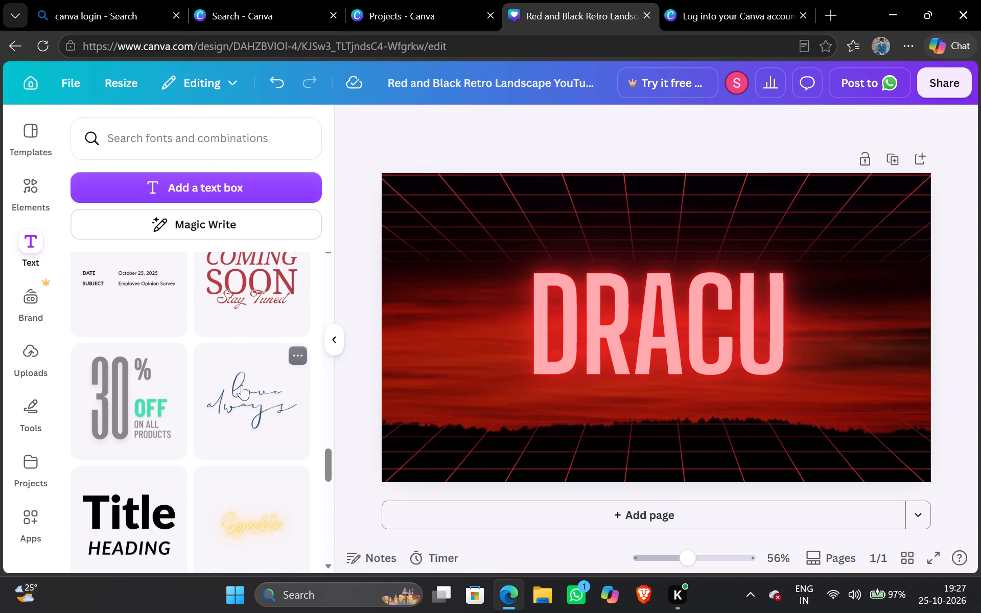
pyautogui.scroll(-7, 242, 385)
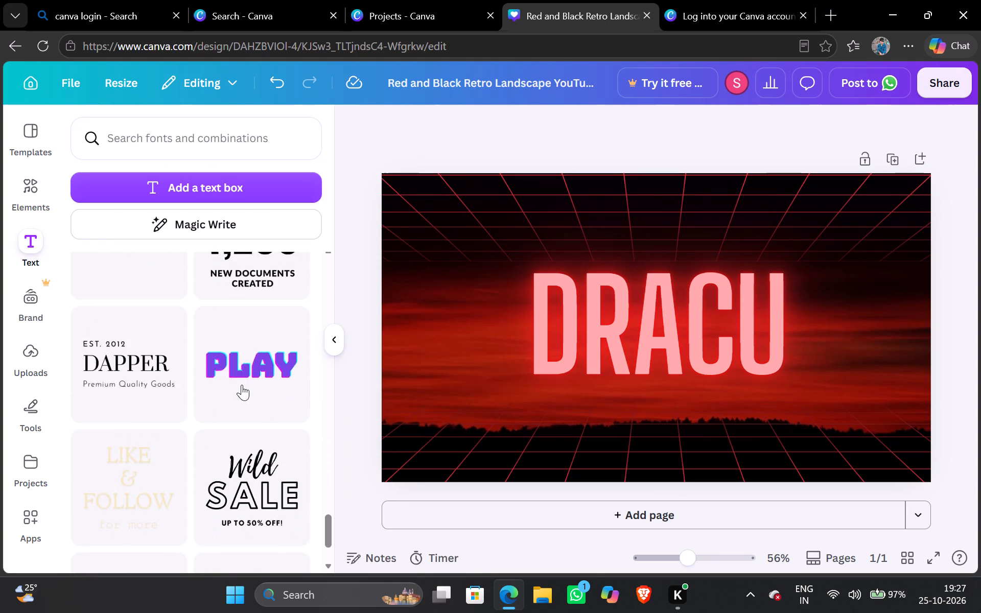
pyautogui.scroll(-6, 242, 385)
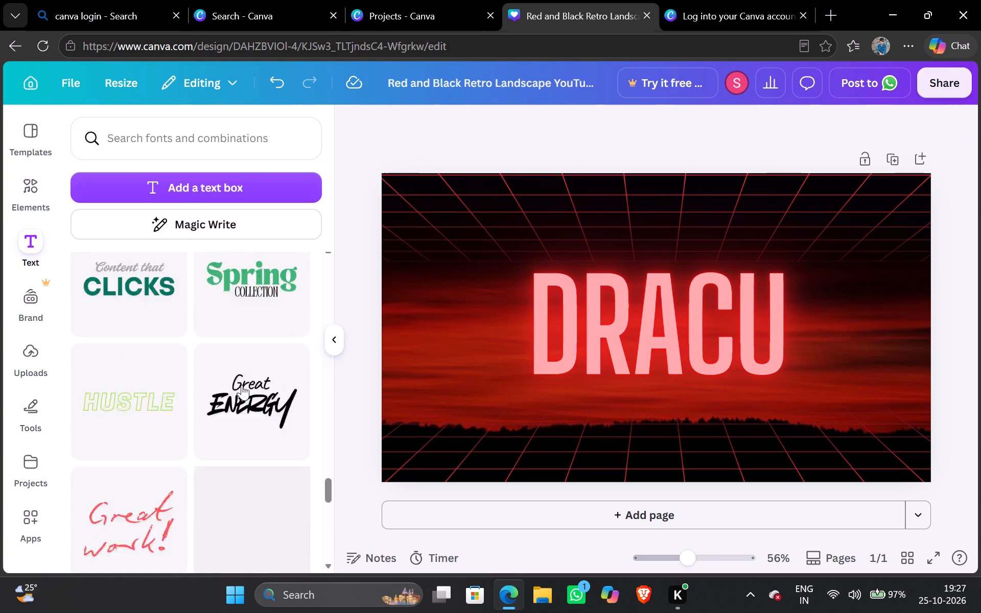
pyautogui.scroll(-7, 242, 385)
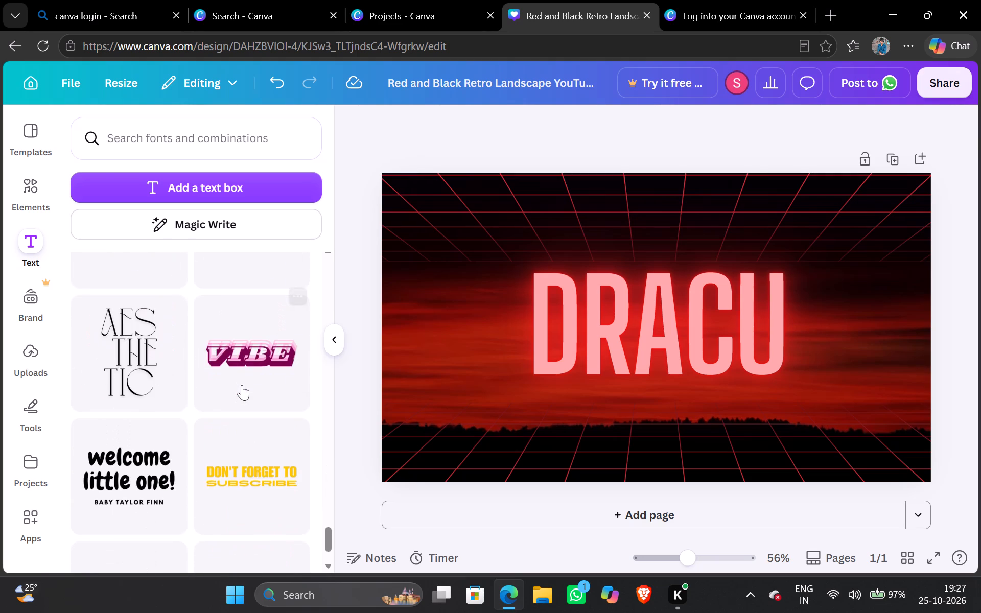
pyautogui.scroll(-9, 242, 385)
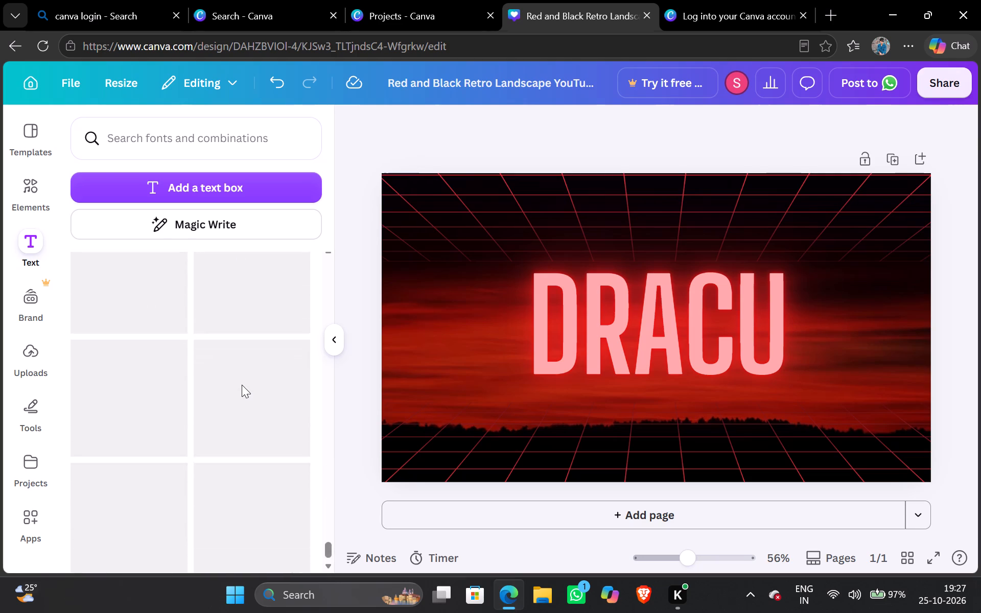
pyautogui.scroll(-3, 242, 385)
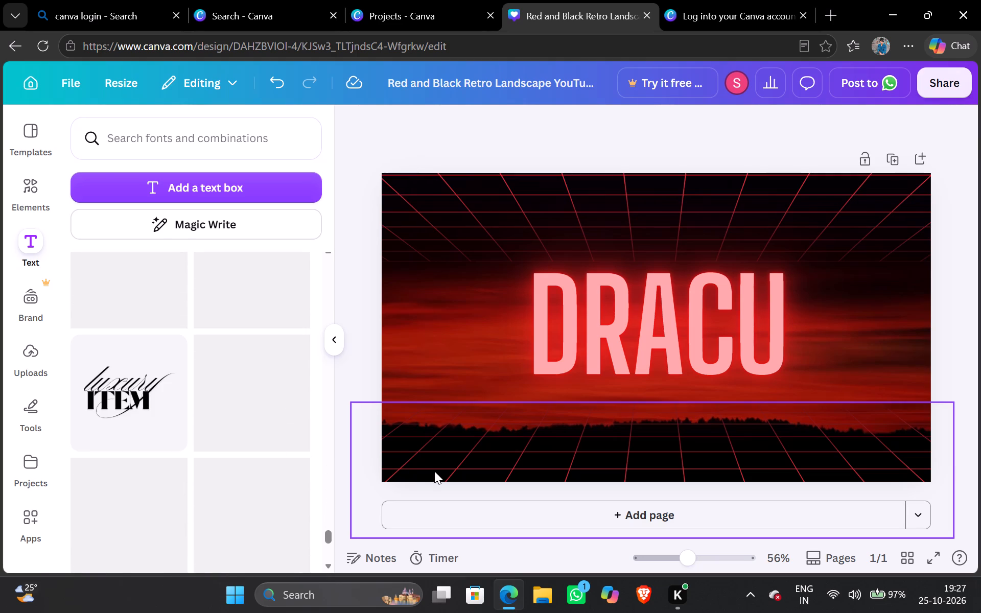
pyautogui.scroll(-2, 434, 471)
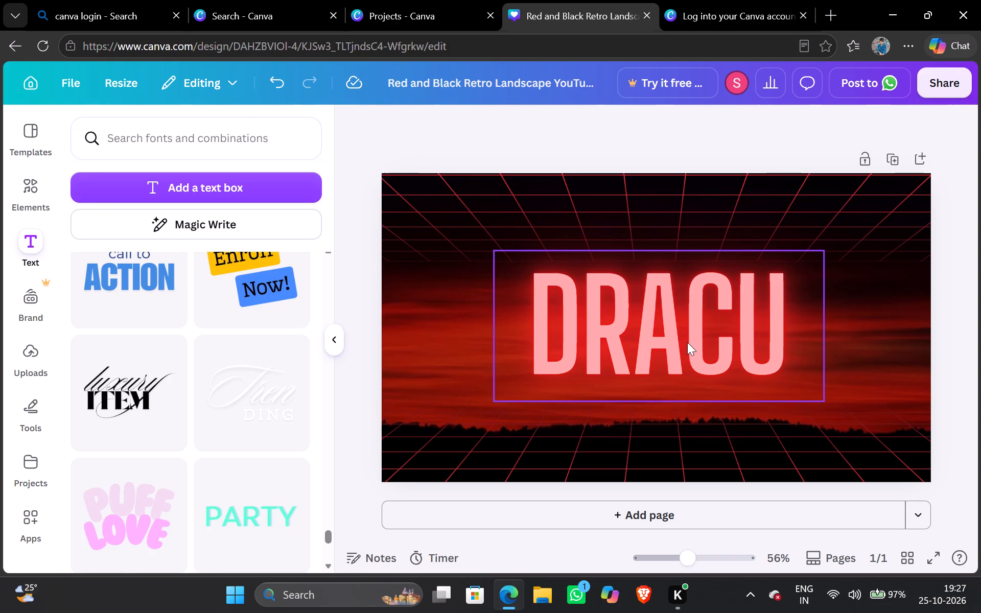
pyautogui.scroll(-3, 234, 417)
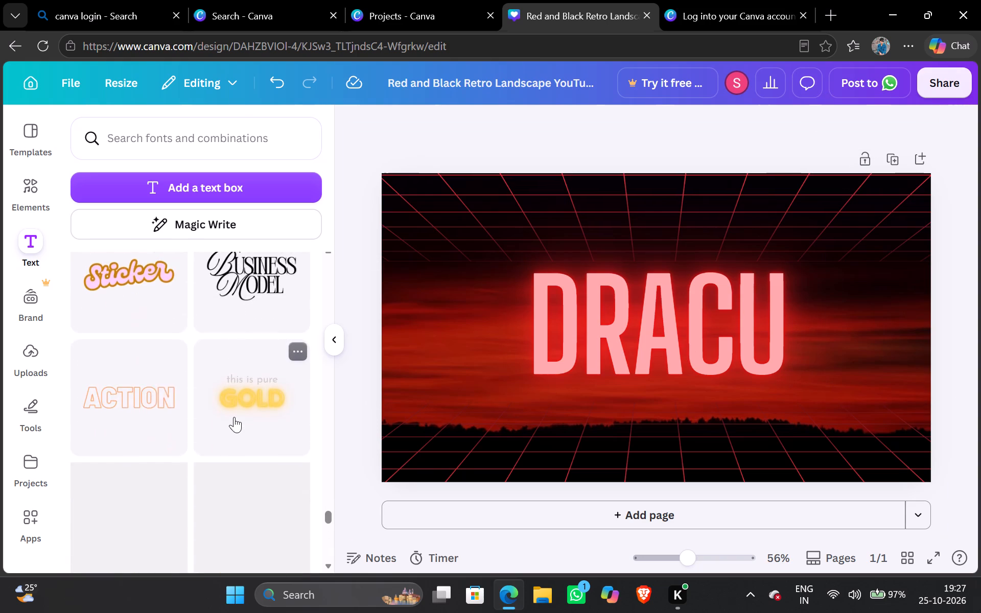
pyautogui.scroll(-4, 234, 417)
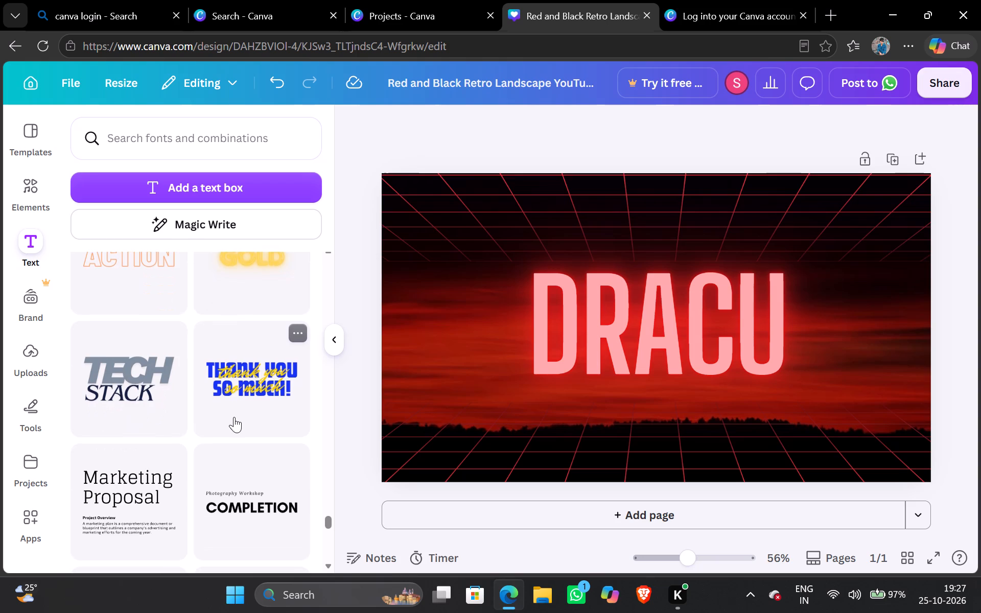
pyautogui.scroll(-4, 234, 417)
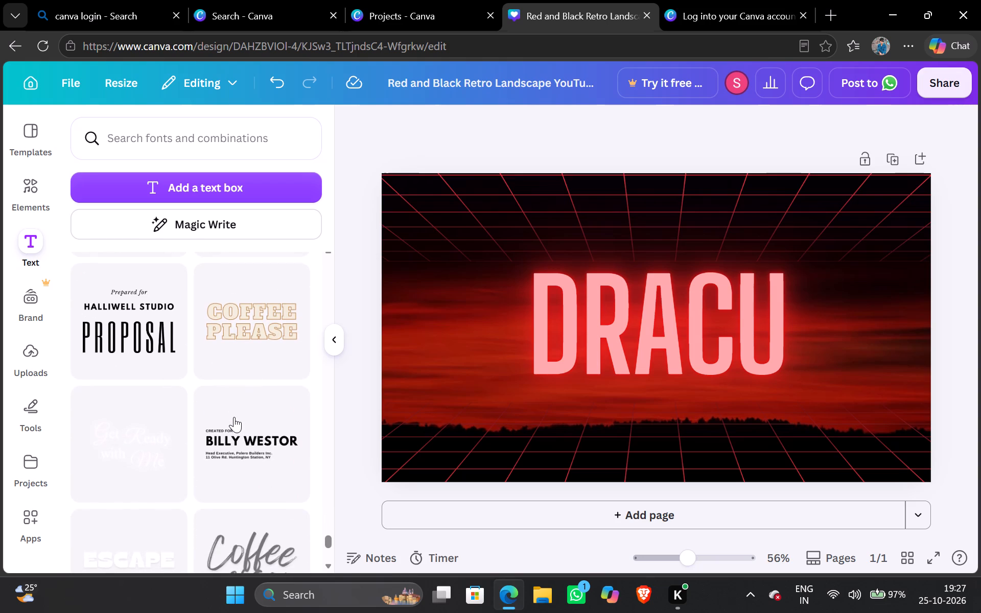
pyautogui.scroll(-6, 234, 417)
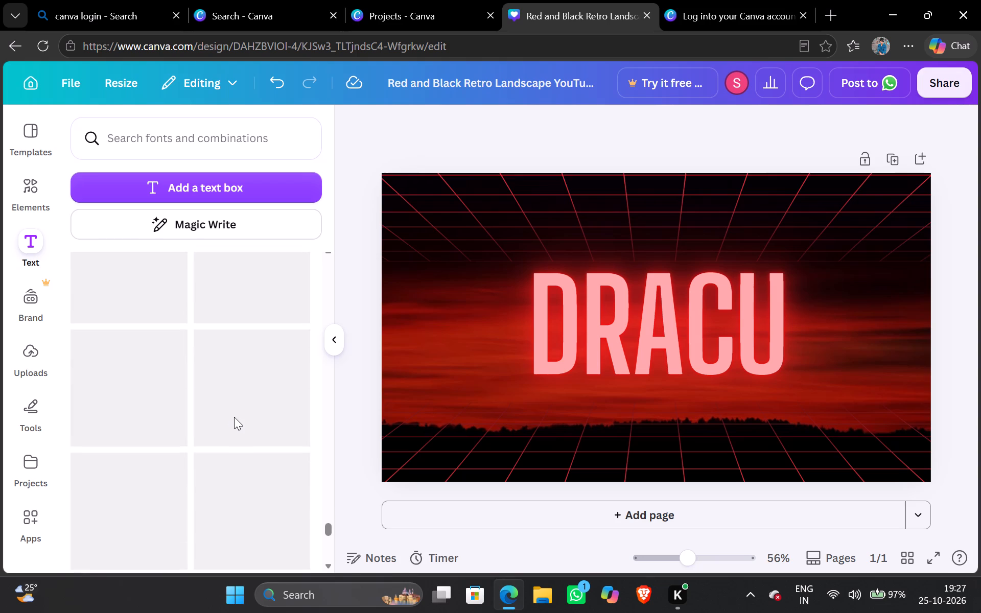
pyautogui.scroll(1, 234, 417)
pyautogui.scroll(-2, 234, 417)
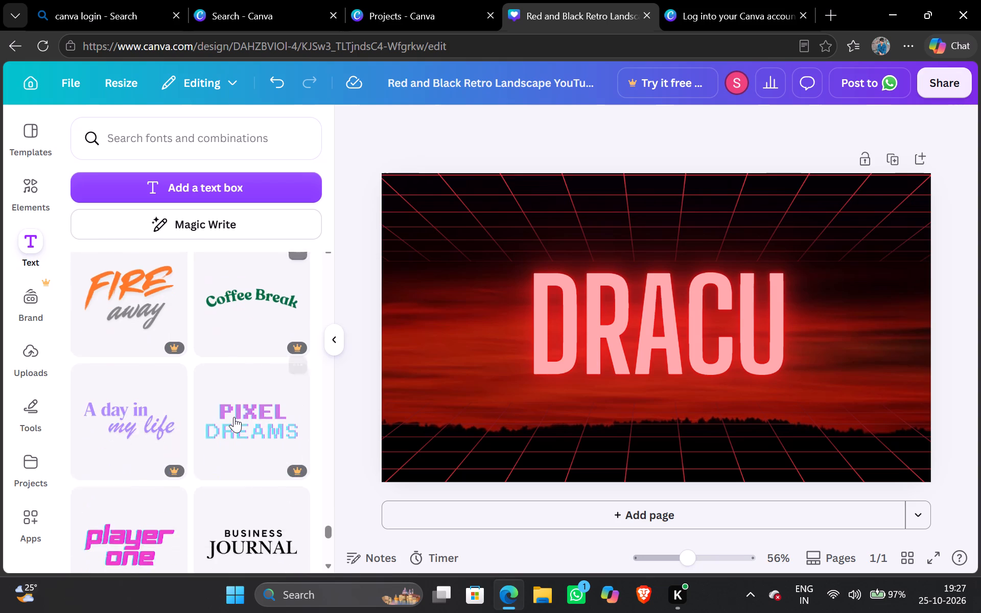
pyautogui.scroll(-7, 234, 417)
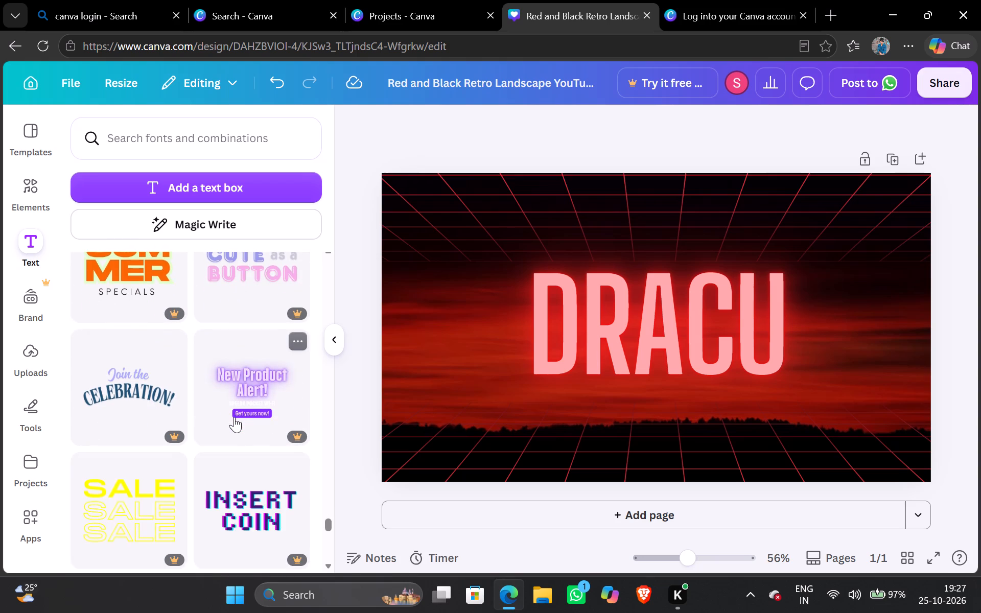
pyautogui.scroll(-7, 234, 417)
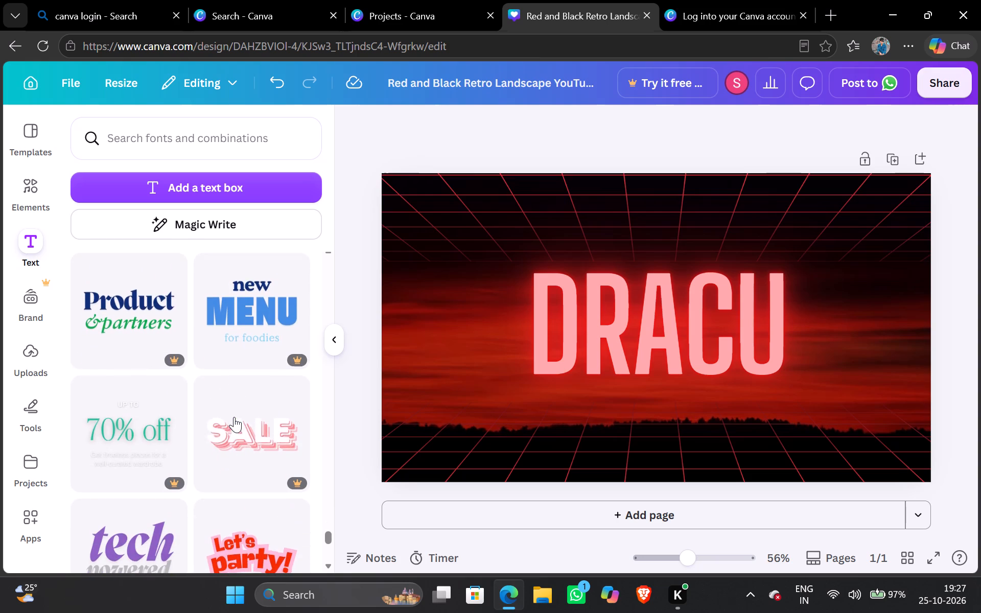
pyautogui.scroll(-4, 234, 417)
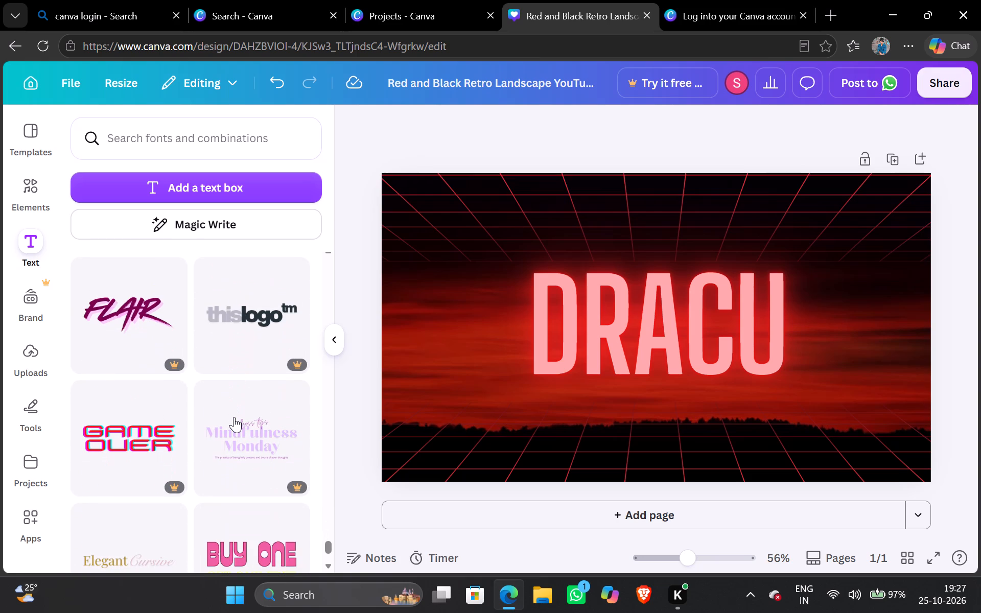
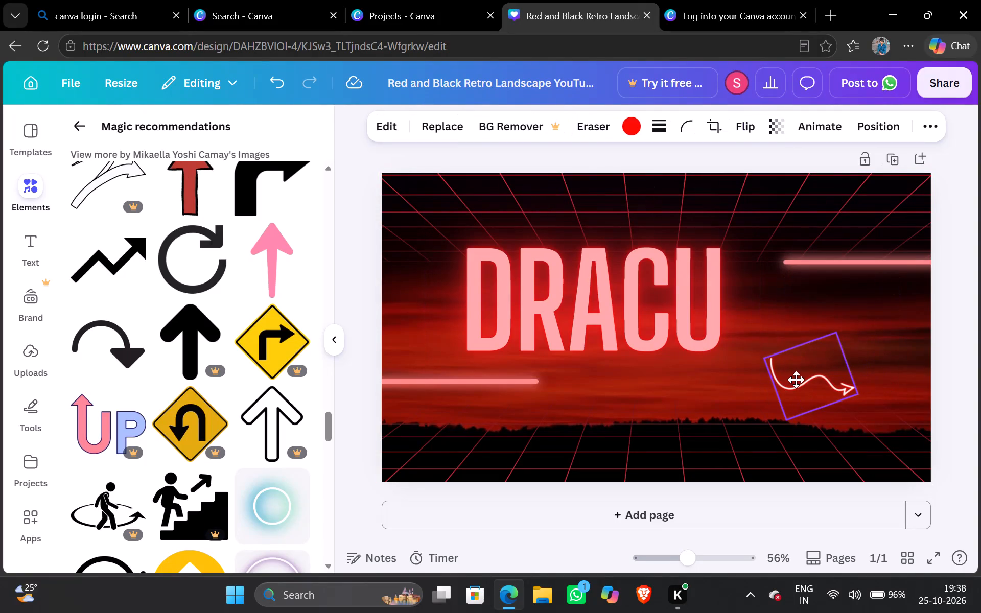
# Move the "DRACU" title to the middle of the thumbnail, with its U meeting the start of the curvy arrow.
pyautogui.moveTo(673, 326); pyautogui.dragTo(726, 352)
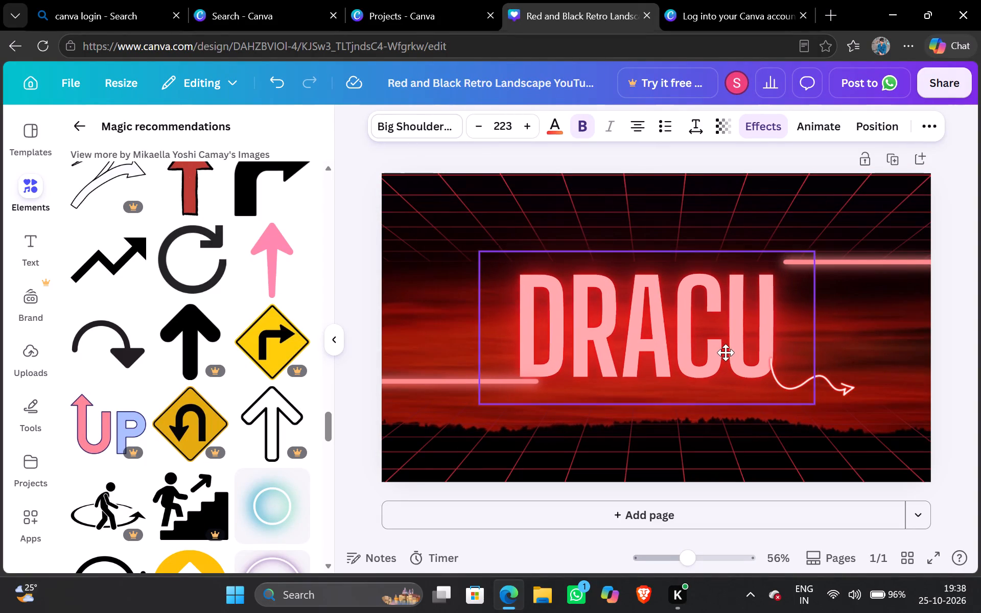
pyautogui.moveTo(726, 352); pyautogui.dragTo(742, 354)
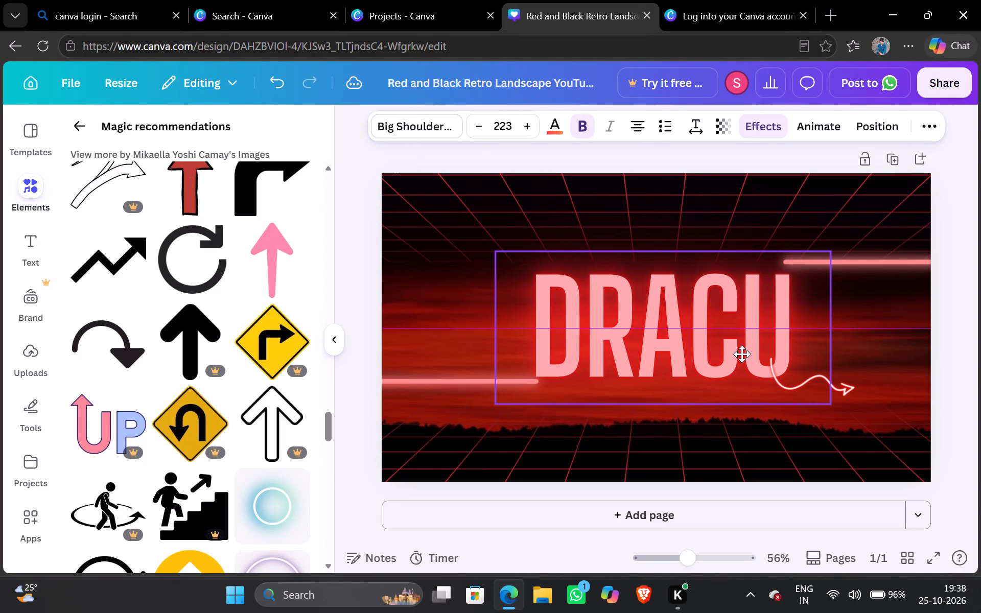
pyautogui.moveTo(742, 354); pyautogui.dragTo(742, 350)
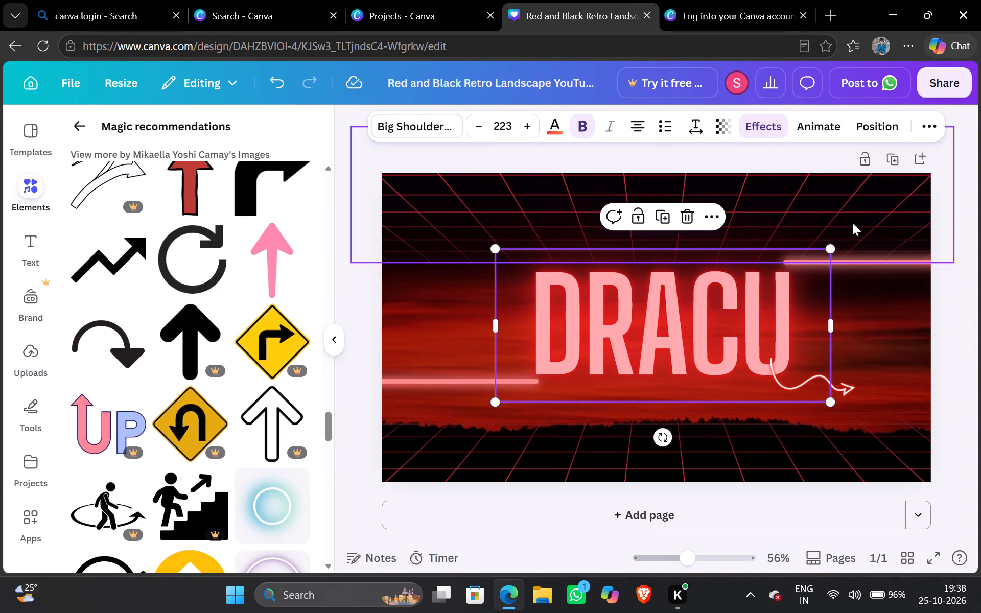
# Duplicate the "DRACU" title and stack the copy exactly over the original, shifting the curvy arrow slightly outward from the U.
pyautogui.click(667, 220)
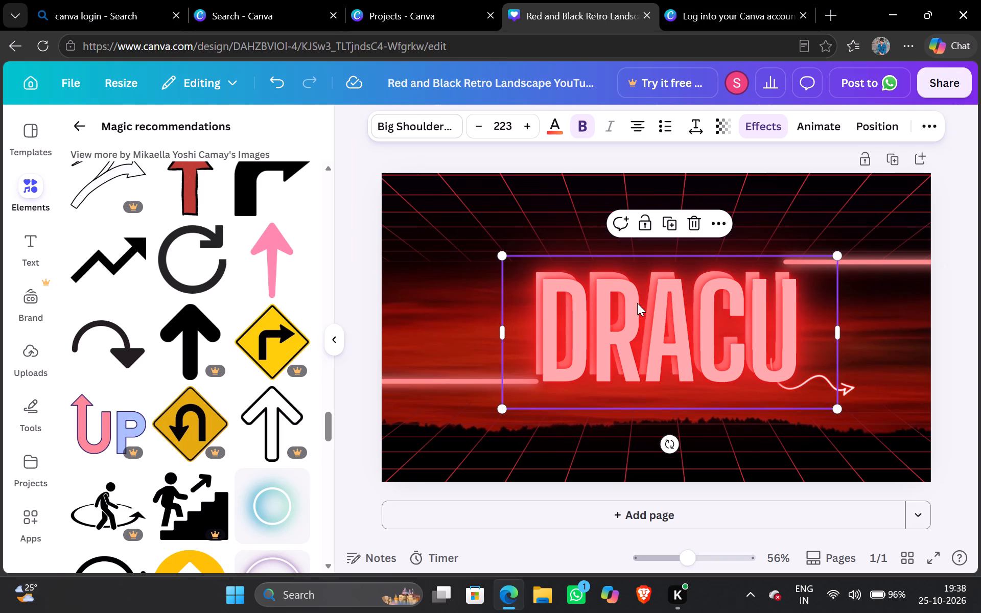
pyautogui.moveTo(640, 313); pyautogui.dragTo(638, 305)
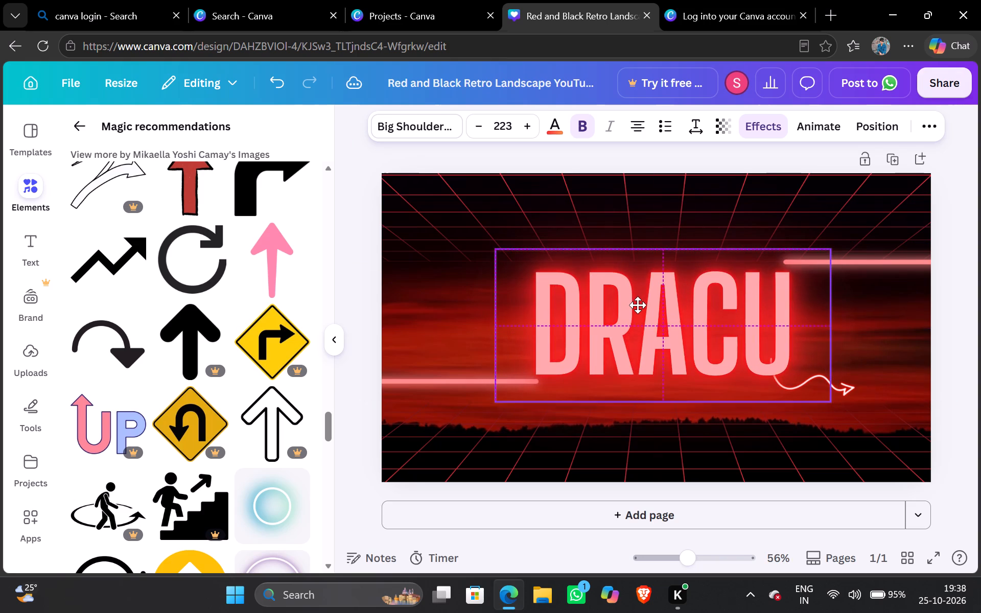
pyautogui.moveTo(638, 305); pyautogui.dragTo(638, 308)
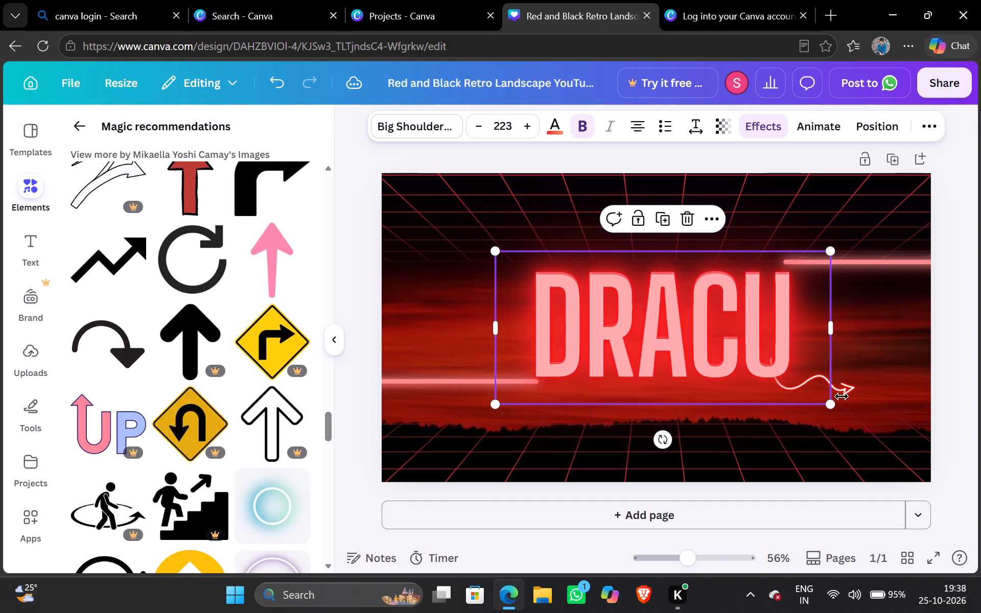
pyautogui.moveTo(751, 360); pyautogui.dragTo(745, 312)
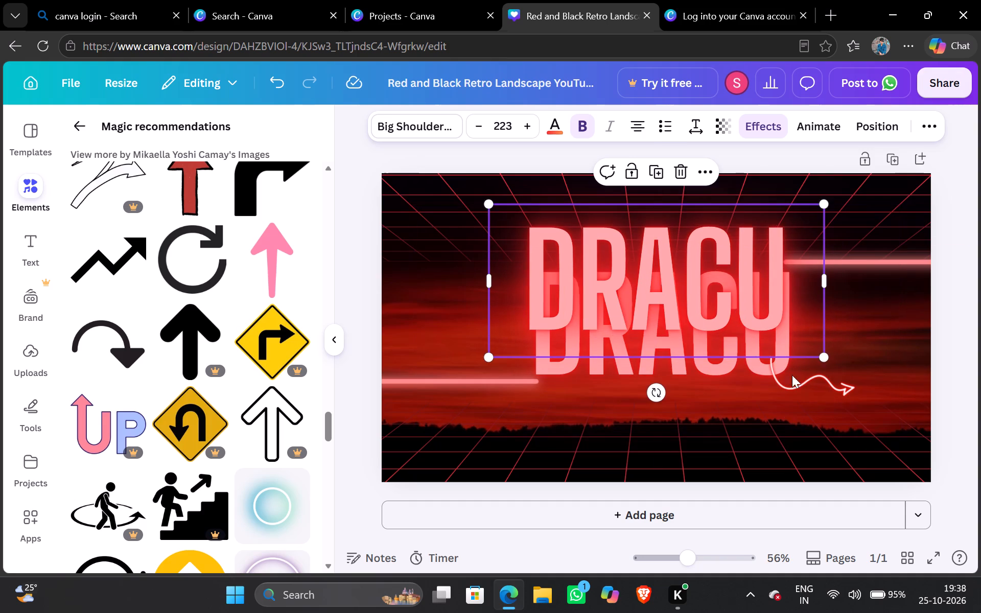
pyautogui.moveTo(815, 389); pyautogui.dragTo(826, 392)
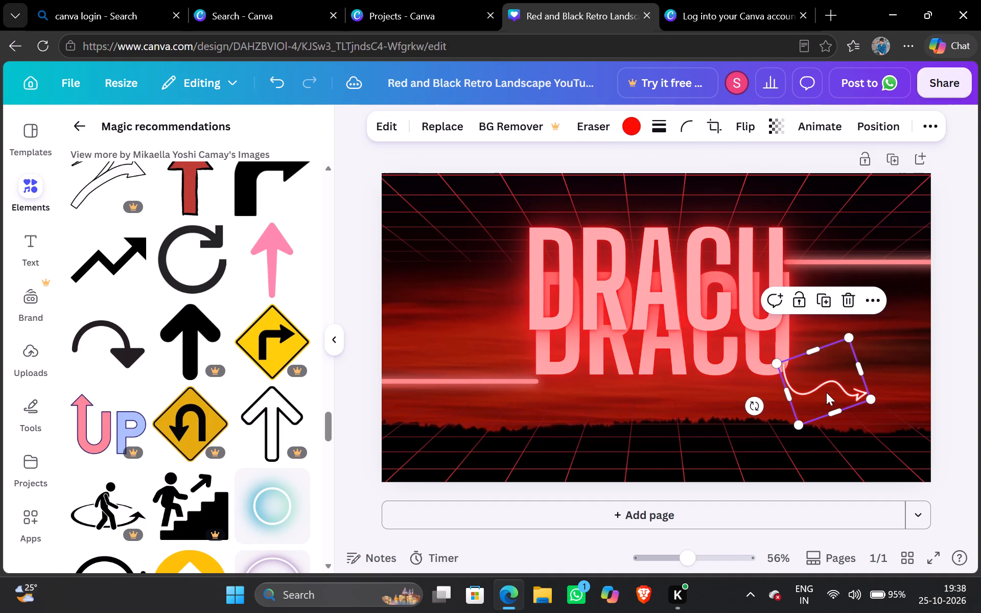
pyautogui.moveTo(717, 290); pyautogui.dragTo(727, 334)
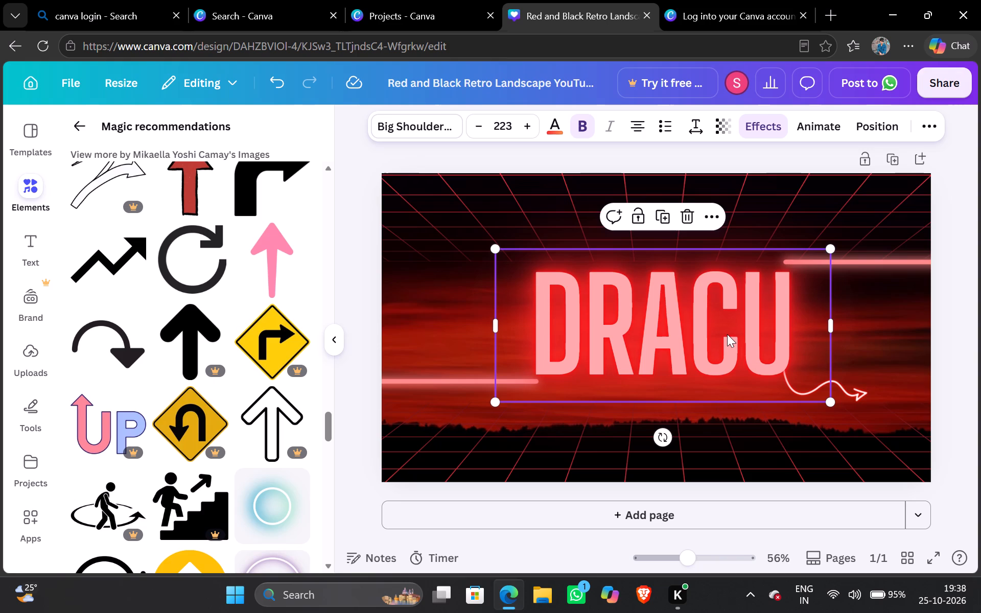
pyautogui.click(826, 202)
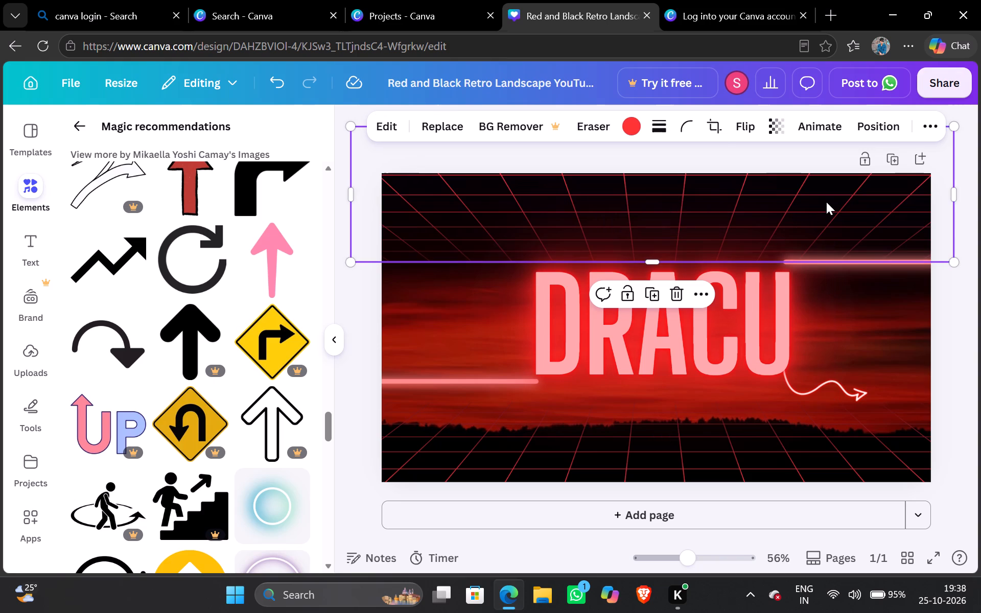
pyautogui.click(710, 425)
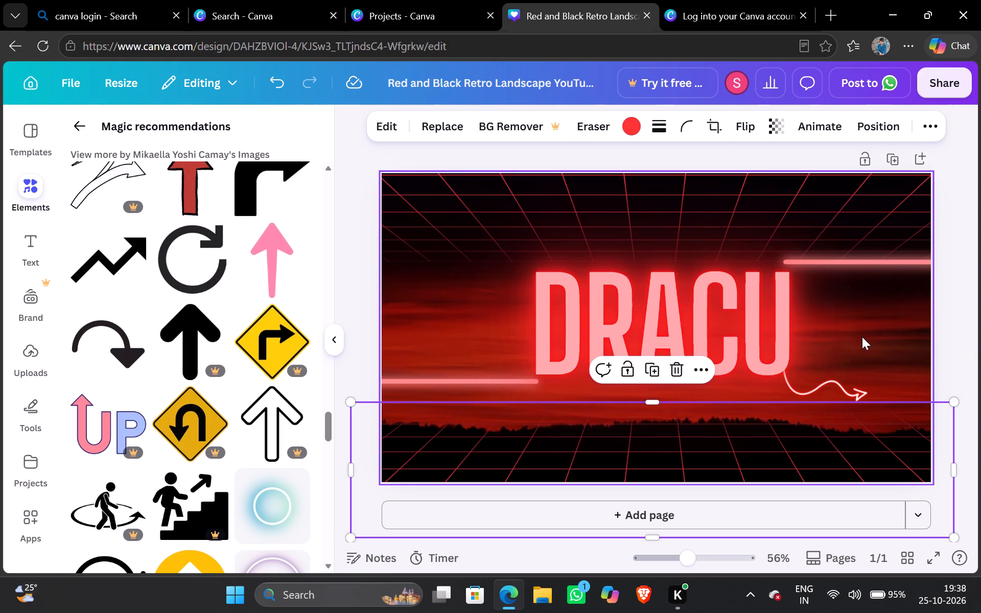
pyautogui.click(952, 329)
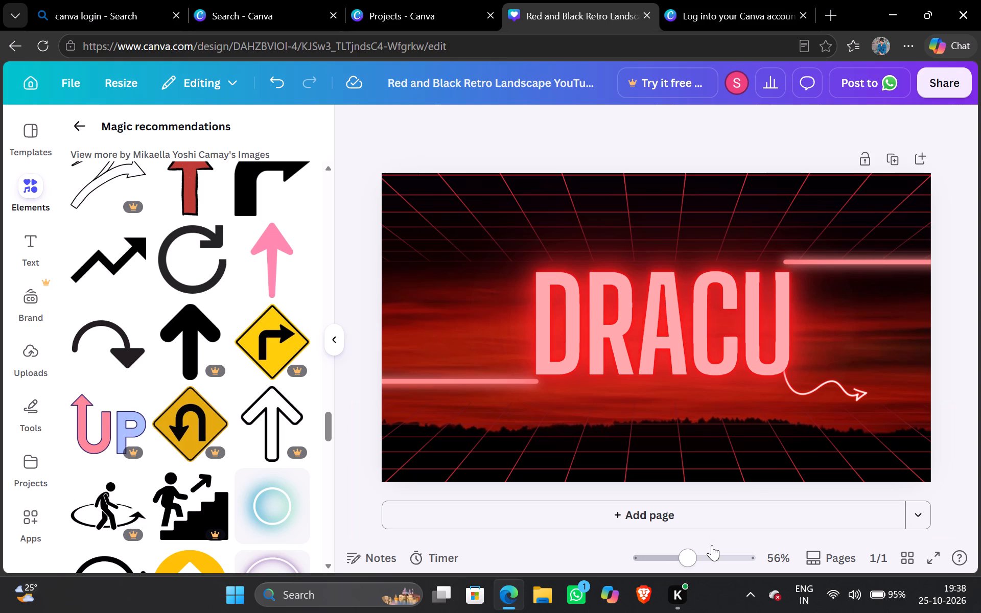
# Move the top "DRACU" copy upward out of the way and shift the original slightly left toward the thumbnail's centre.
pyautogui.moveTo(589, 343); pyautogui.dragTo(580, 279)
pyautogui.click(572, 352)
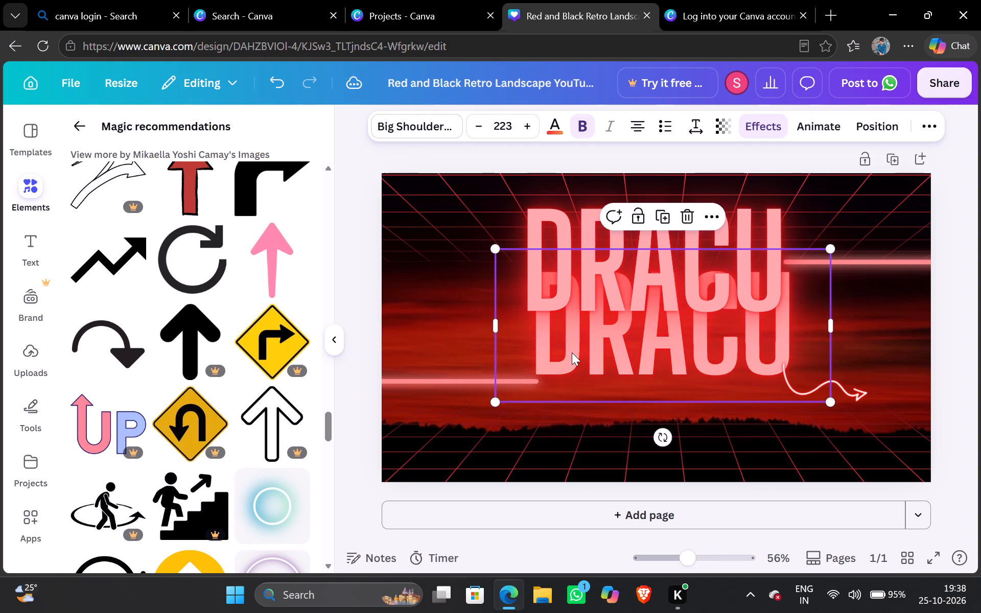
pyautogui.moveTo(572, 352); pyautogui.dragTo(556, 352)
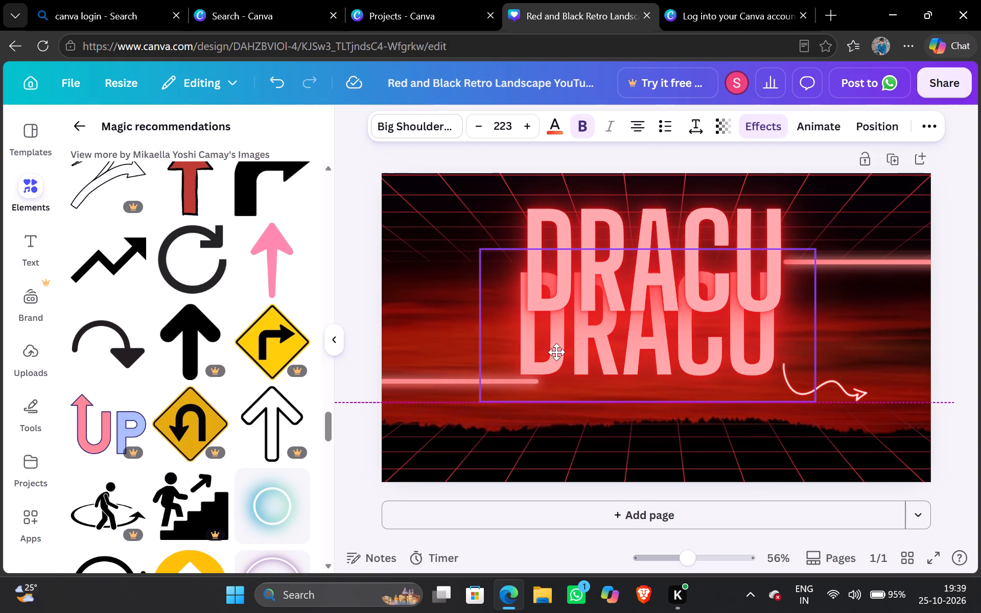
pyautogui.moveTo(556, 352); pyautogui.dragTo(560, 353)
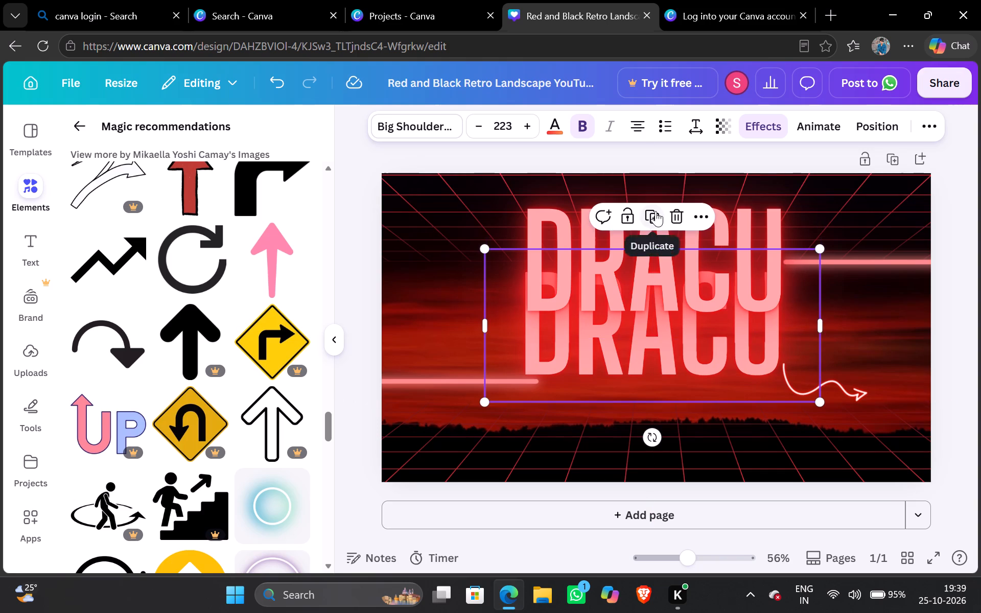
# Rotate the curvy arrow clockwise to slope more steeply downward and position its tail against the lower "DRACU" title's U.
pyautogui.moveTo(855, 389); pyautogui.dragTo(839, 387)
pyautogui.click(839, 387)
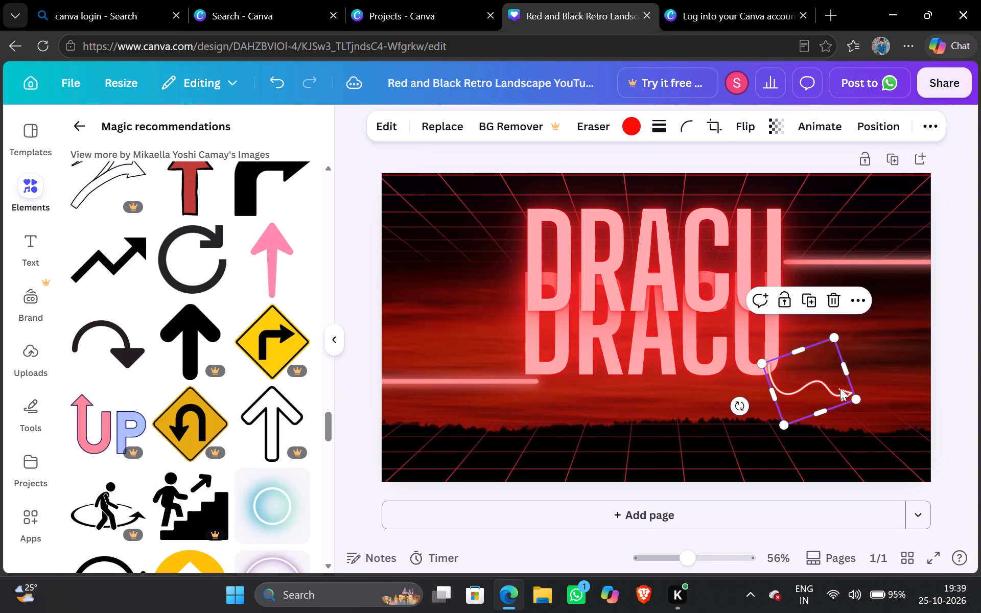
pyautogui.moveTo(742, 402); pyautogui.dragTo(754, 387)
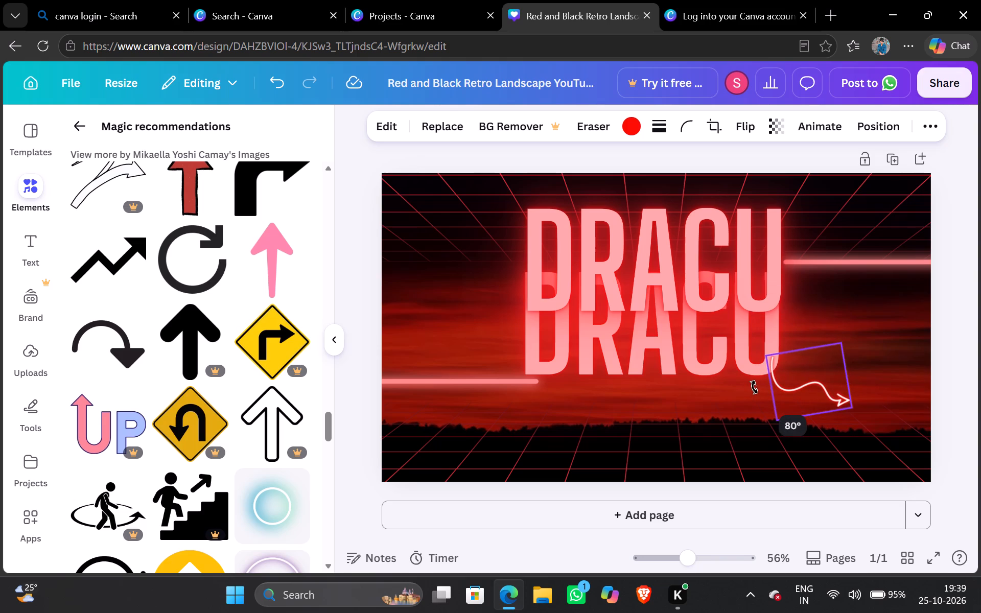
pyautogui.moveTo(754, 387); pyautogui.dragTo(758, 381)
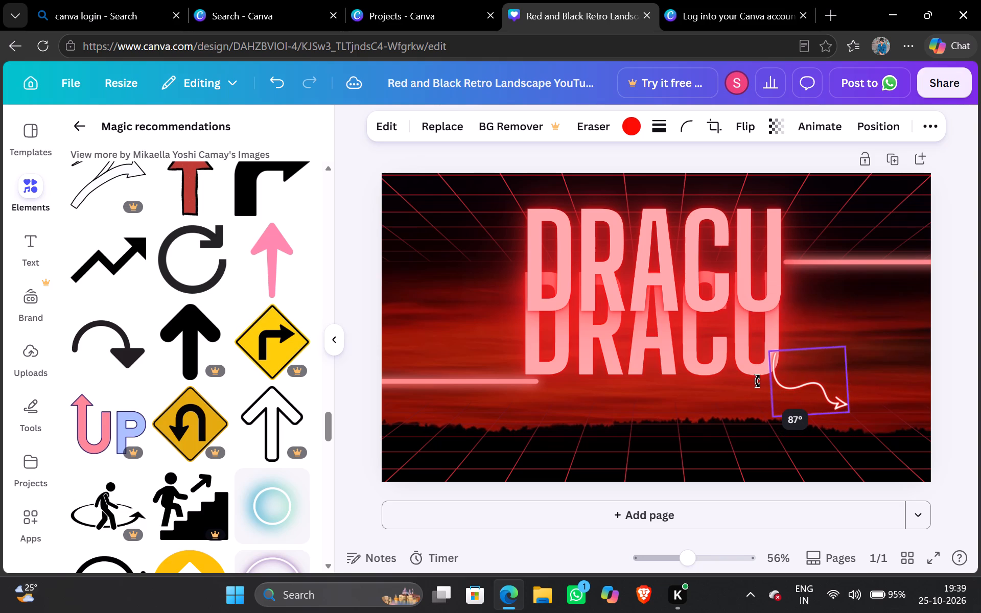
pyautogui.moveTo(758, 381); pyautogui.dragTo(758, 380)
pyautogui.moveTo(835, 384); pyautogui.dragTo(833, 369)
pyautogui.moveTo(730, 365); pyautogui.dragTo(733, 356)
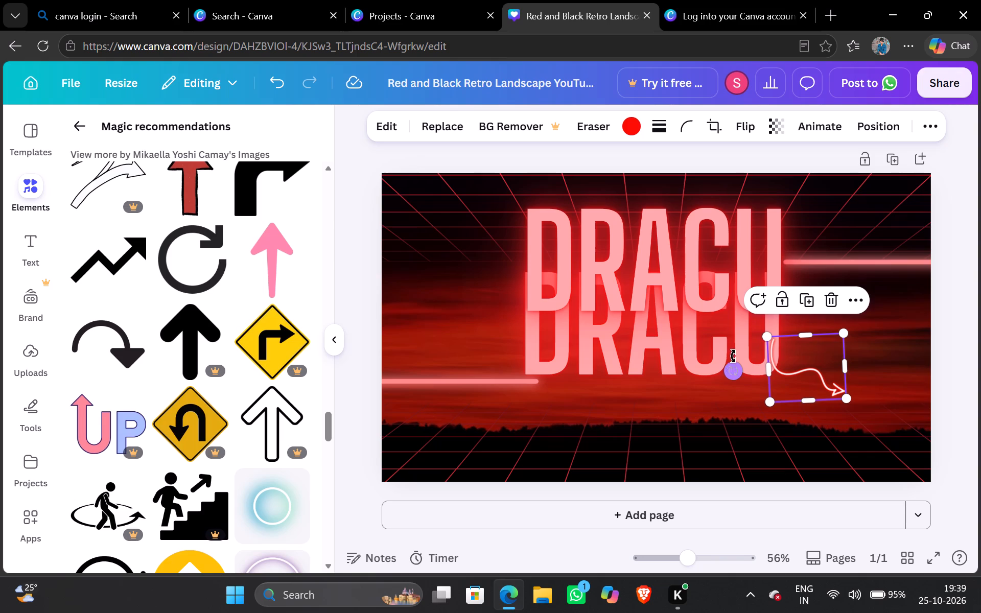
pyautogui.moveTo(733, 356); pyautogui.dragTo(735, 353)
pyautogui.moveTo(821, 386); pyautogui.dragTo(818, 386)
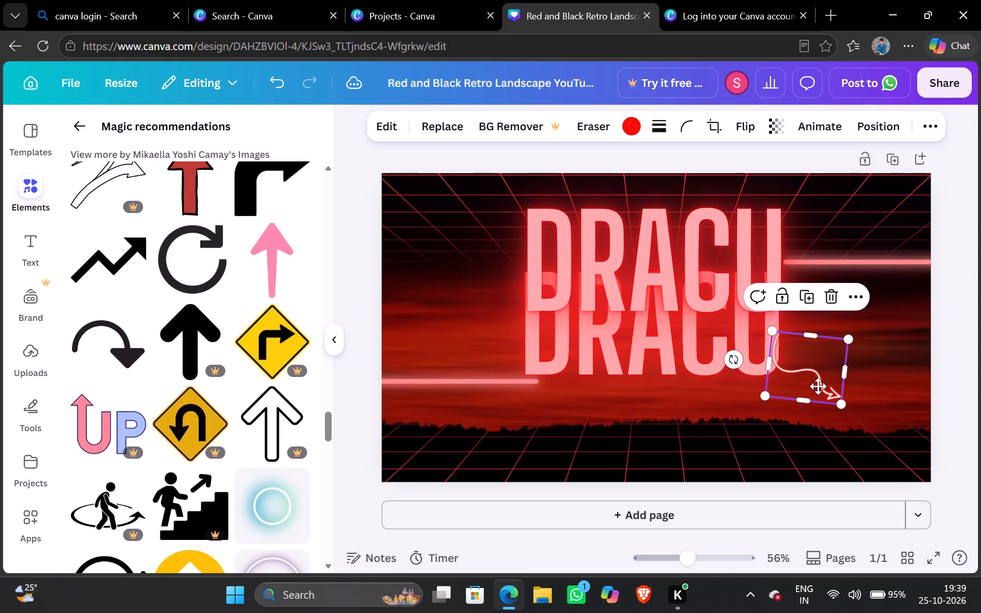
pyautogui.moveTo(818, 386); pyautogui.dragTo(815, 389)
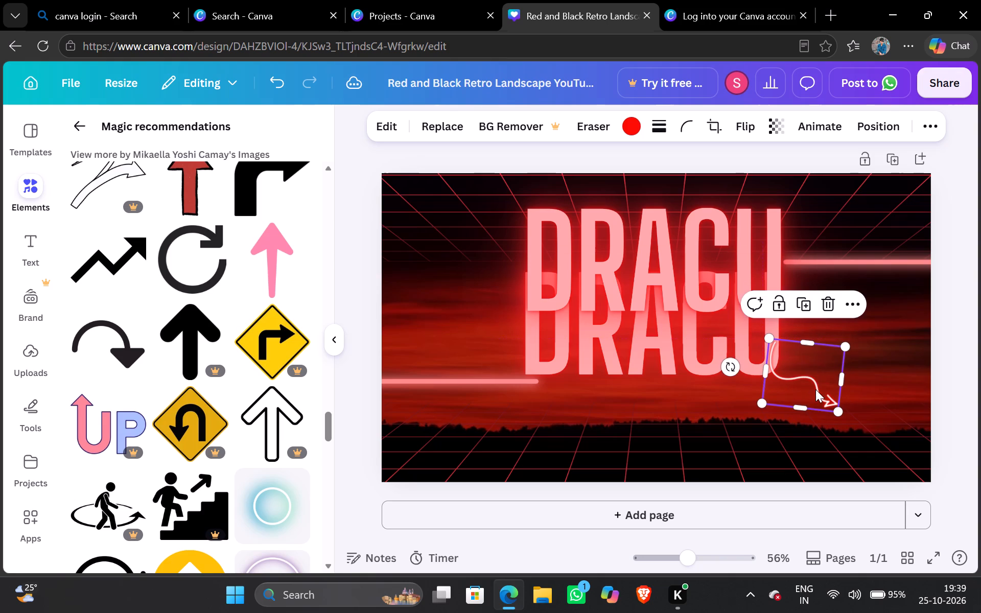
pyautogui.click(815, 389)
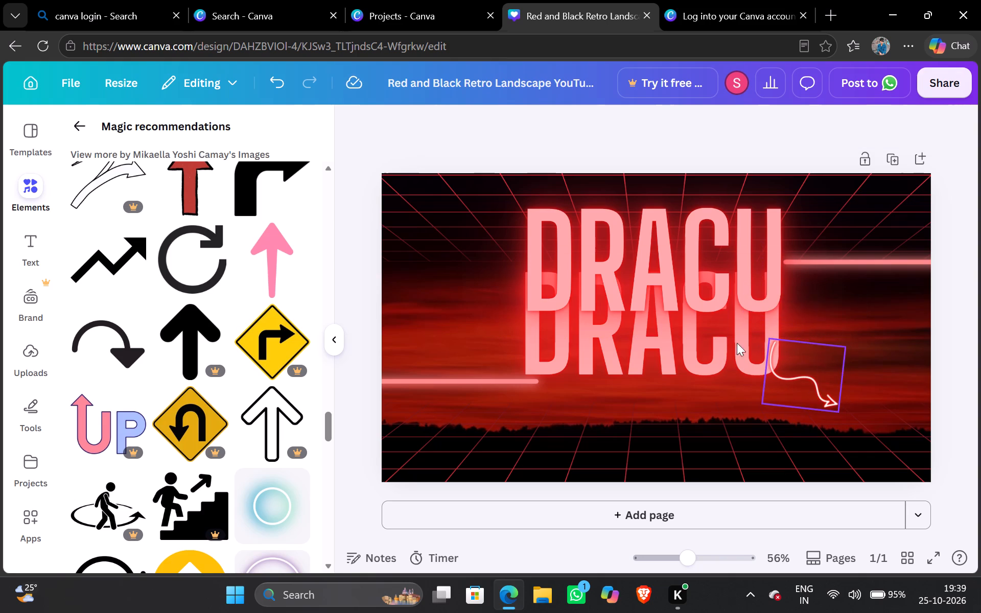
# Move the raised "DRACU" copy back down so it sits exactly over the original title.
pyautogui.moveTo(713, 277); pyautogui.dragTo(718, 343)
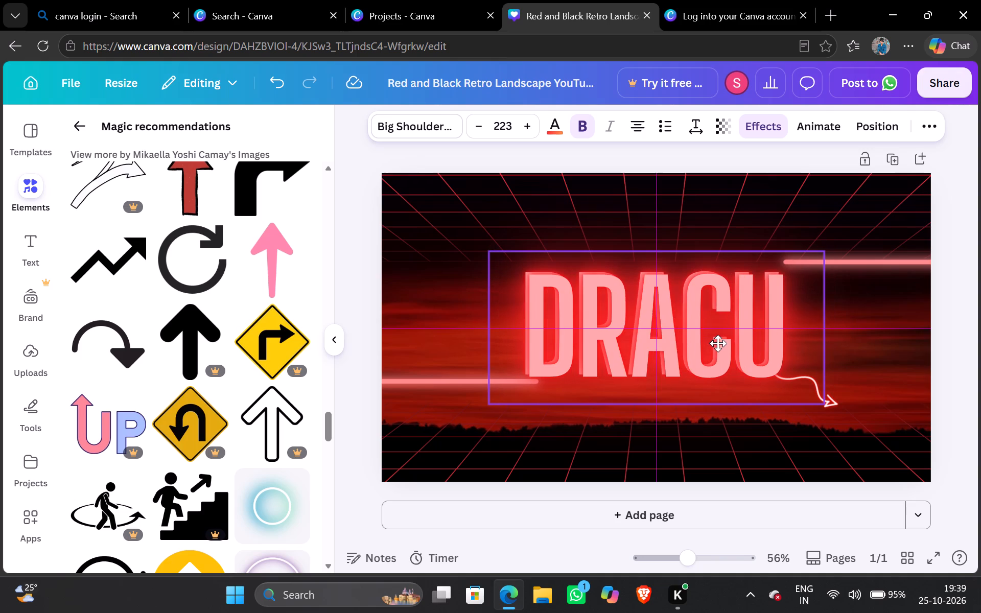
pyautogui.moveTo(718, 343); pyautogui.dragTo(717, 343)
pyautogui.moveTo(717, 343); pyautogui.dragTo(711, 340)
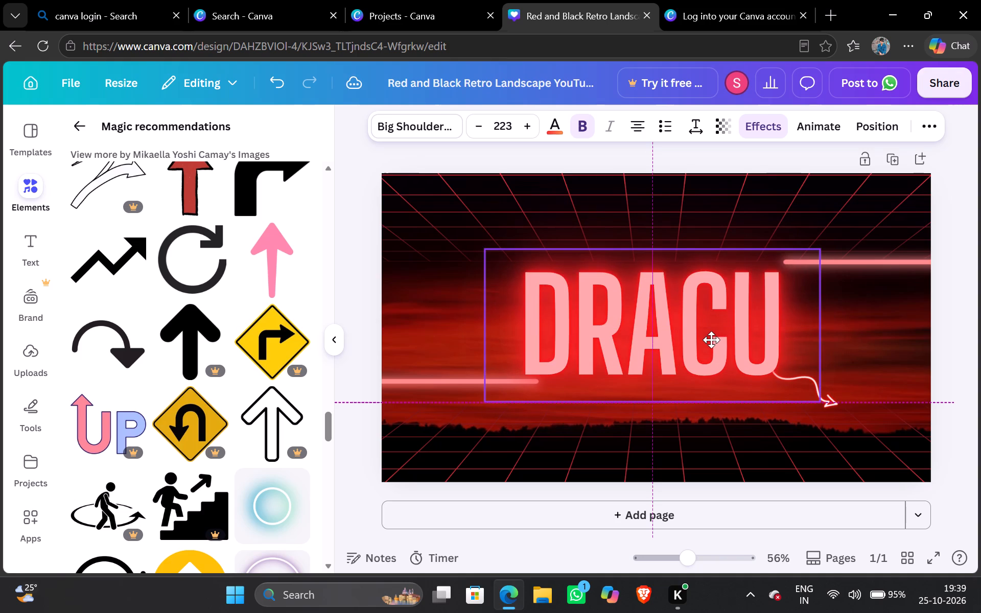
pyautogui.moveTo(711, 340); pyautogui.dragTo(711, 339)
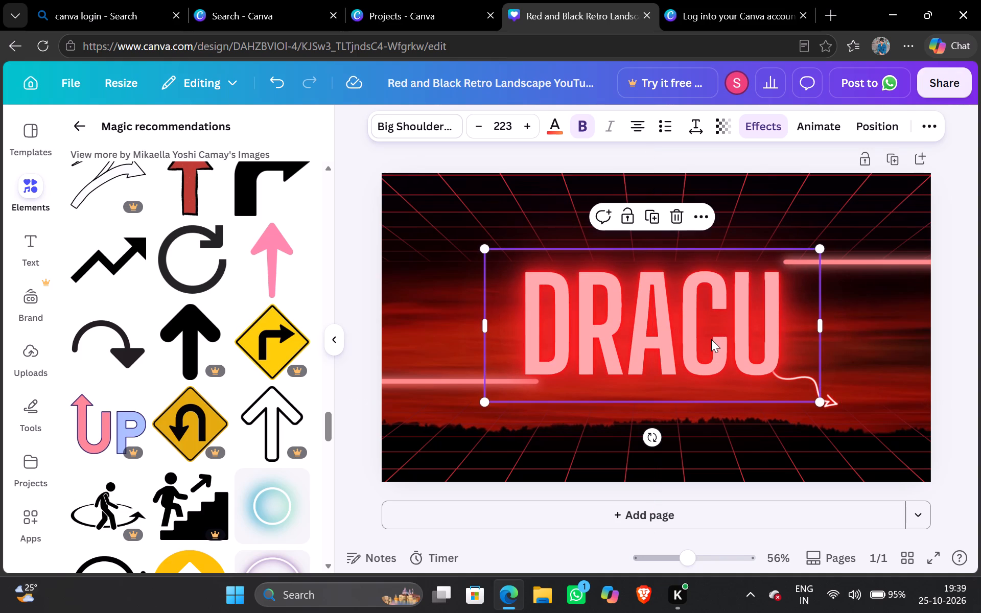
# Shift both neon lines slightly left so their inner ends line up with the outer edges of the D and U.
pyautogui.click(866, 390)
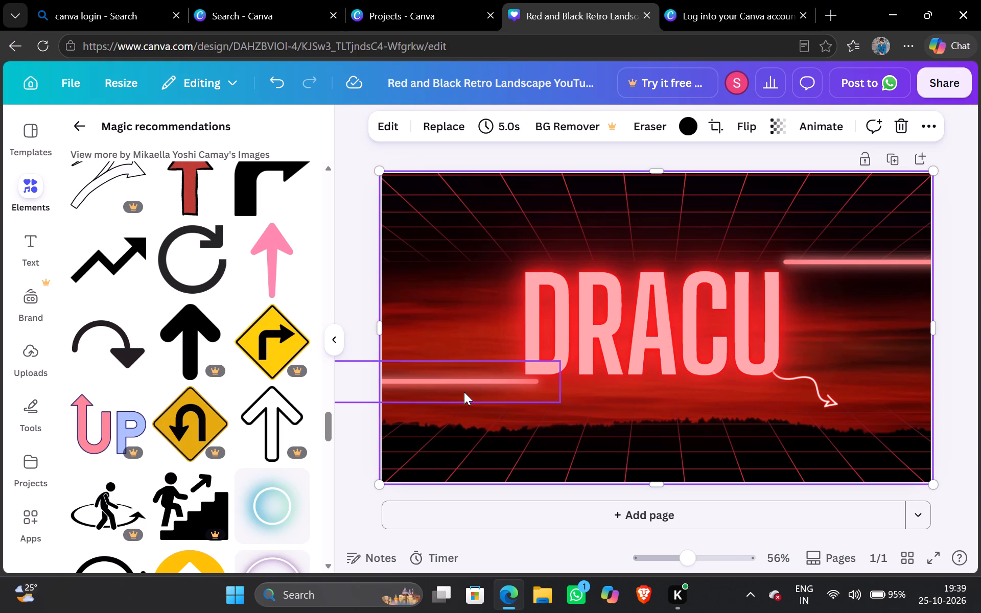
pyautogui.click(450, 384)
pyautogui.moveTo(450, 384); pyautogui.dragTo(442, 383)
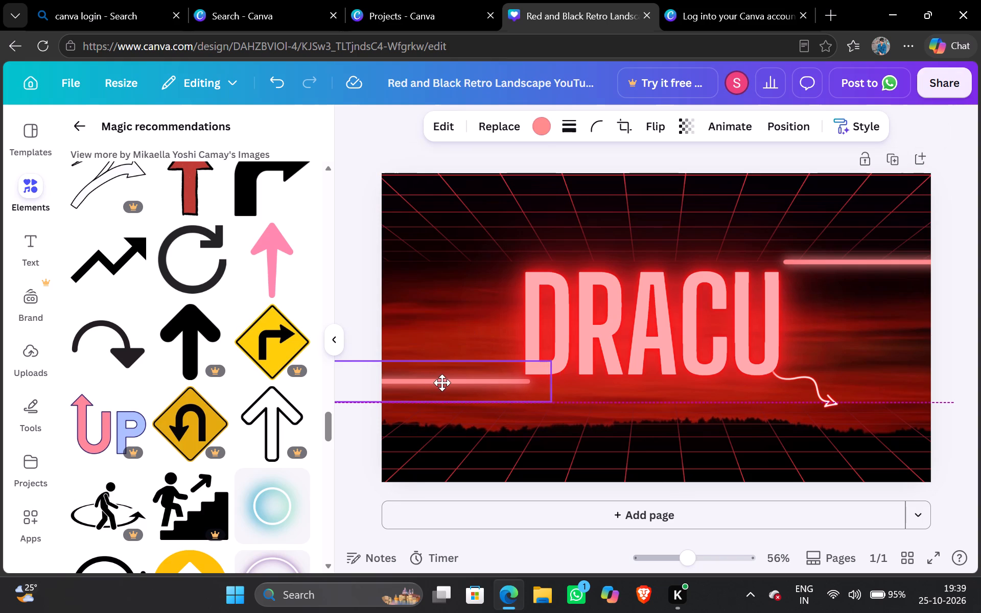
pyautogui.moveTo(442, 383); pyautogui.dragTo(442, 383)
pyautogui.moveTo(442, 383); pyautogui.dragTo(435, 383)
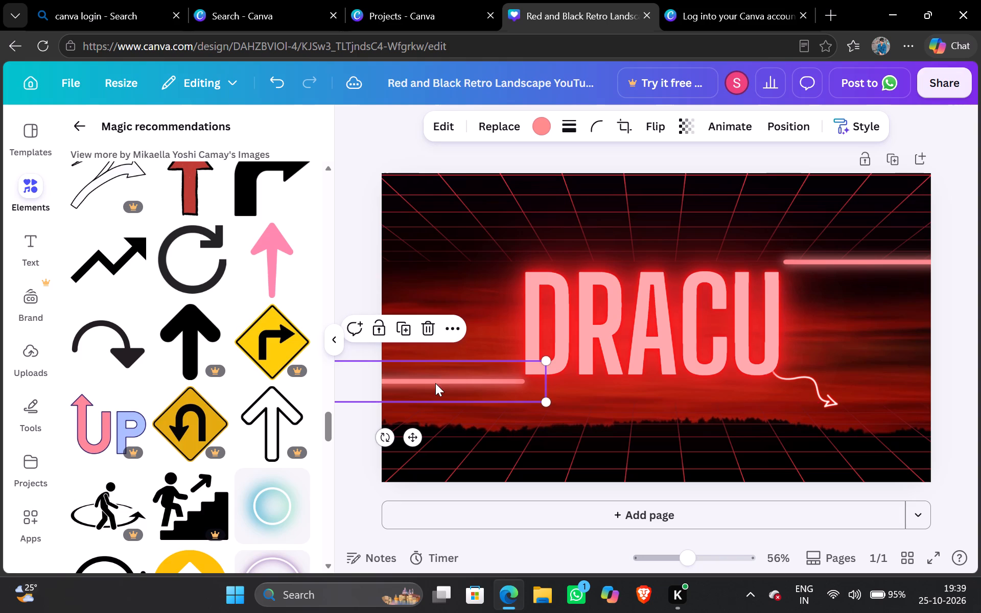
pyautogui.moveTo(851, 263); pyautogui.dragTo(849, 261)
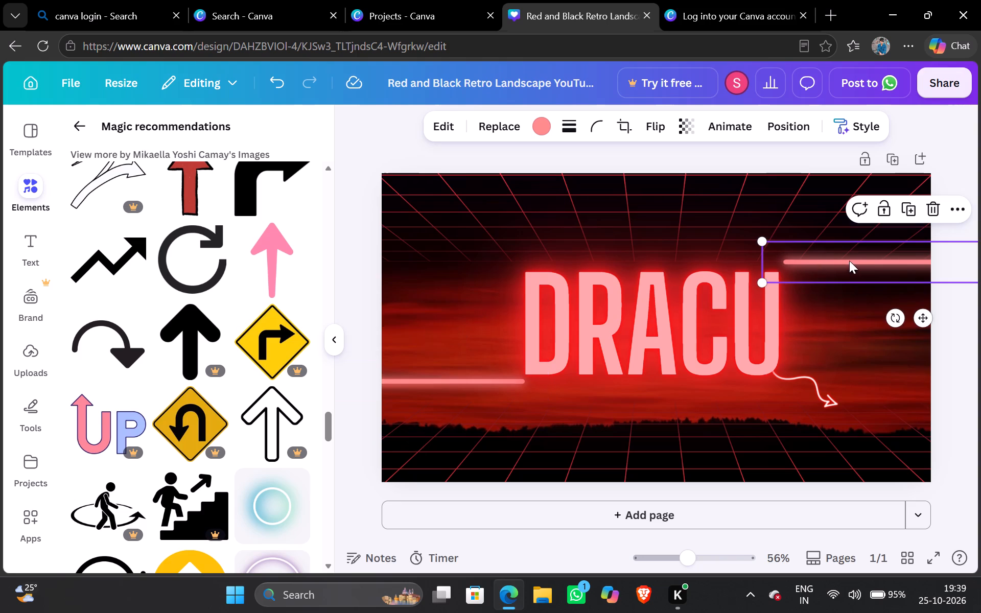
pyautogui.moveTo(849, 261); pyautogui.dragTo(846, 261)
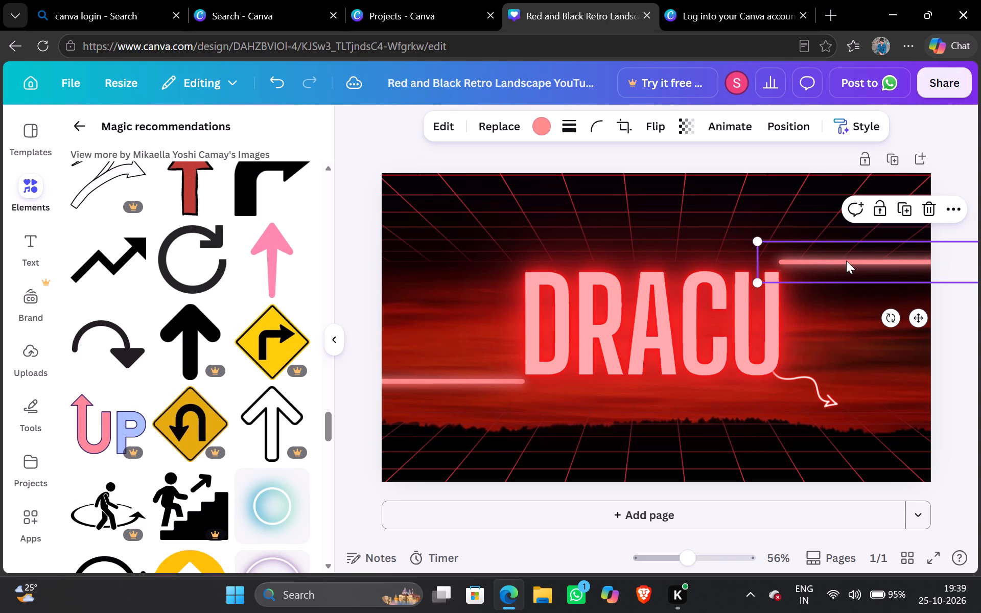
pyautogui.click(773, 148)
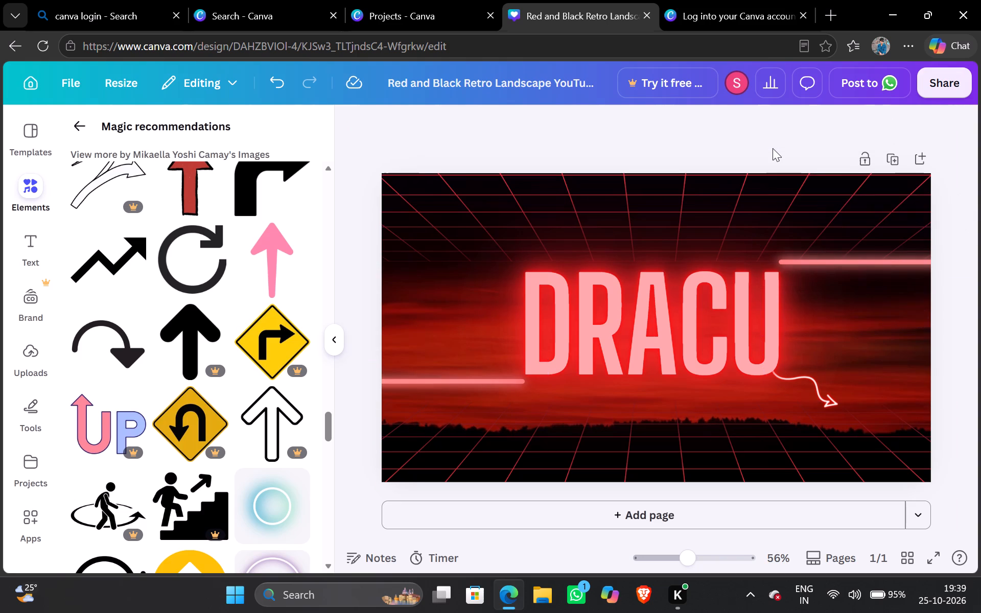
# Recolour the neon line beside the U bright red, after trying dark red, white, orange, coral and pink.
pyautogui.click(863, 247)
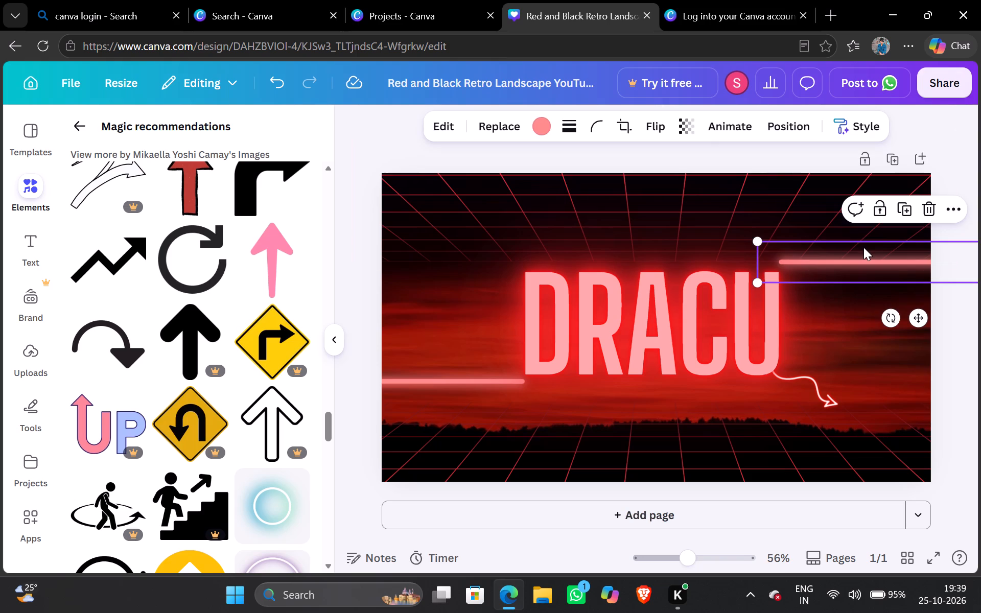
pyautogui.click(546, 131)
pyautogui.scroll(-3, 155, 534)
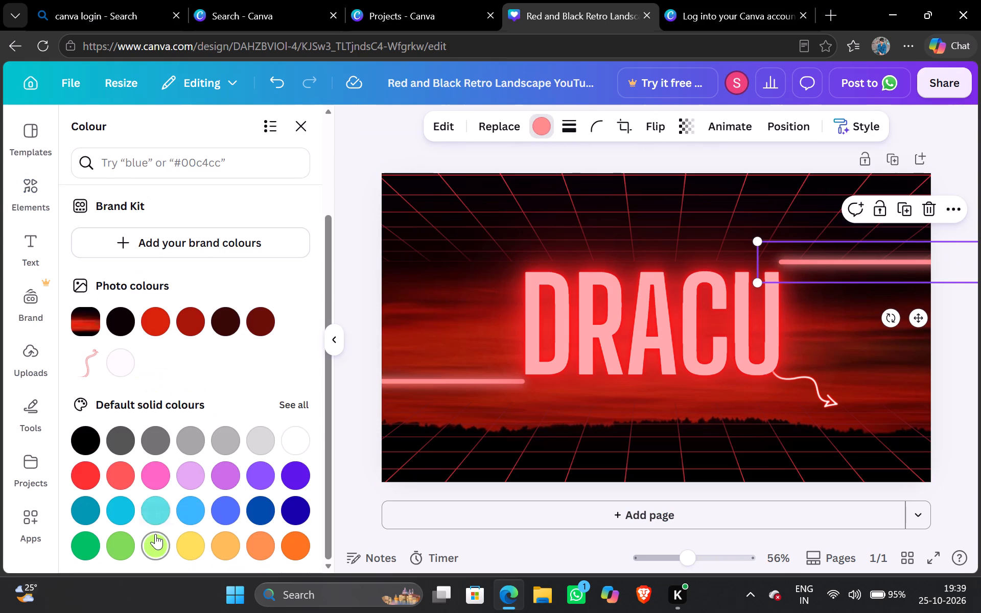
pyautogui.click(192, 321)
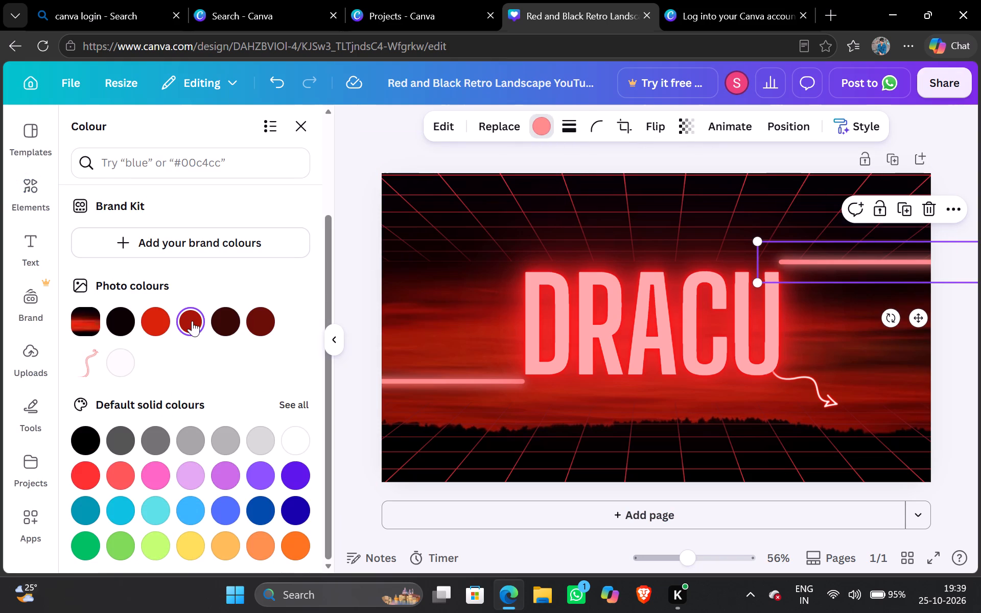
pyautogui.click(86, 360)
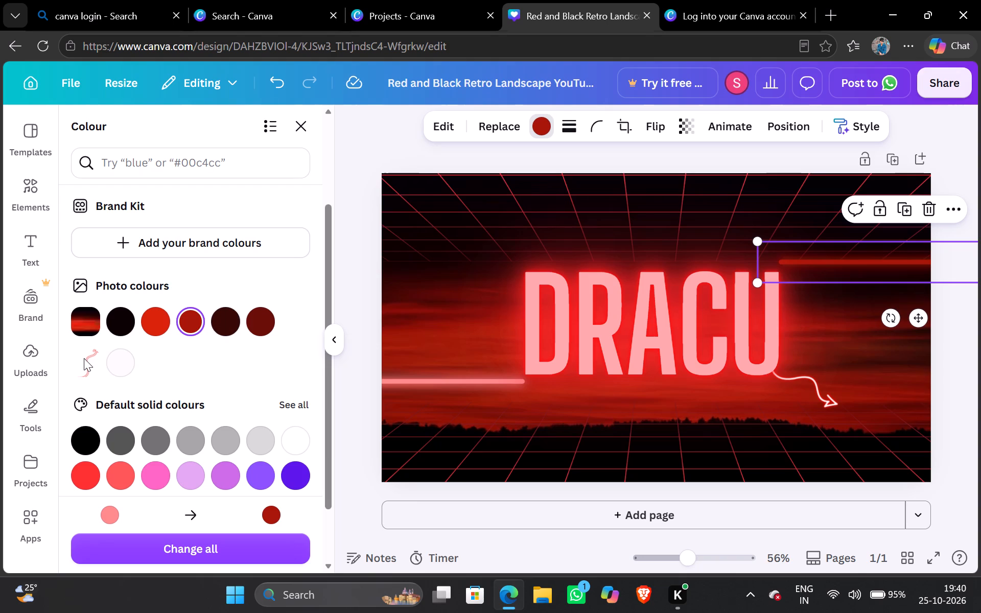
pyautogui.click(84, 358)
pyautogui.click(121, 363)
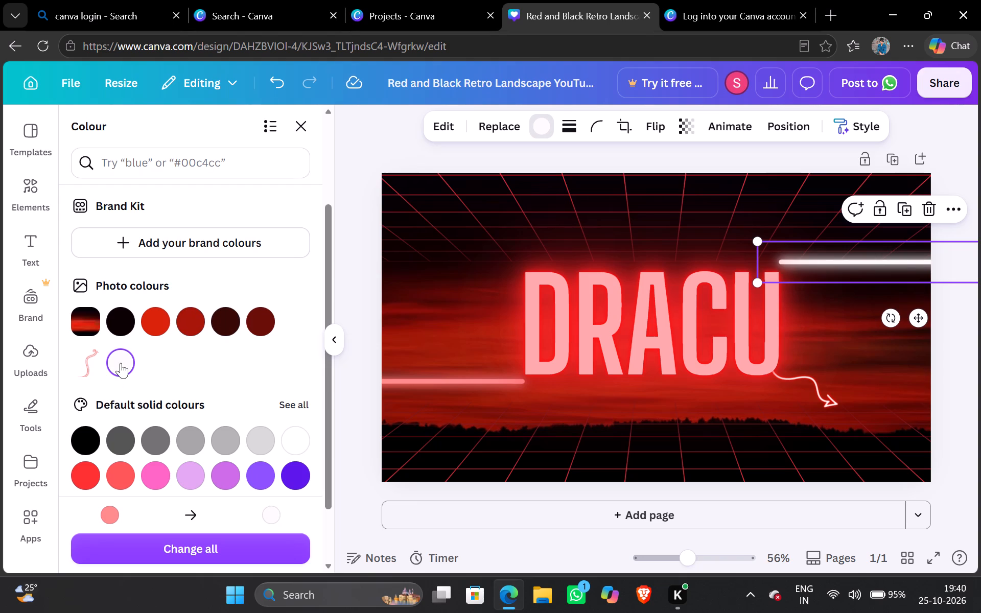
pyautogui.click(259, 324)
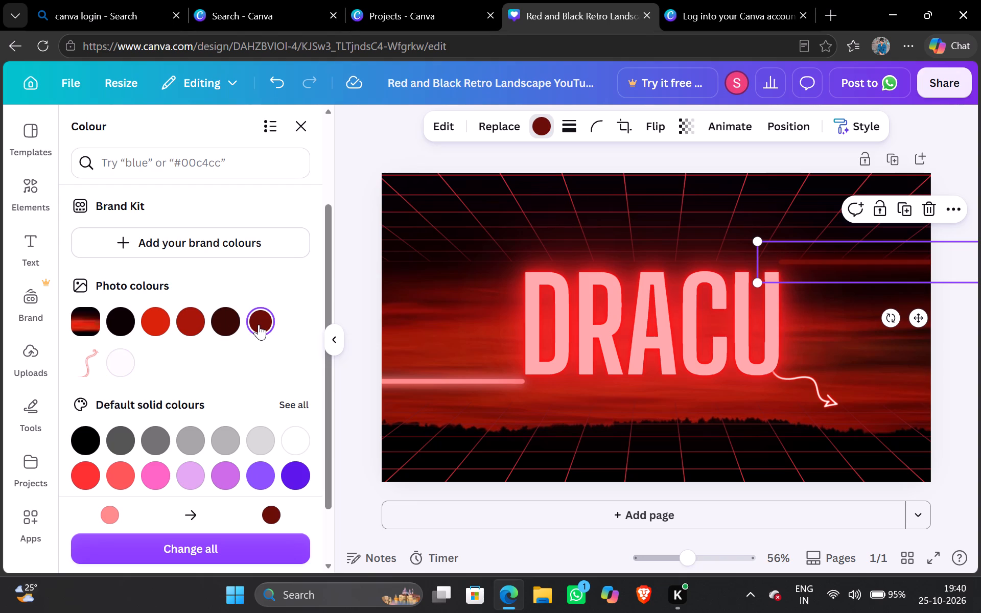
pyautogui.scroll(-3, 244, 415)
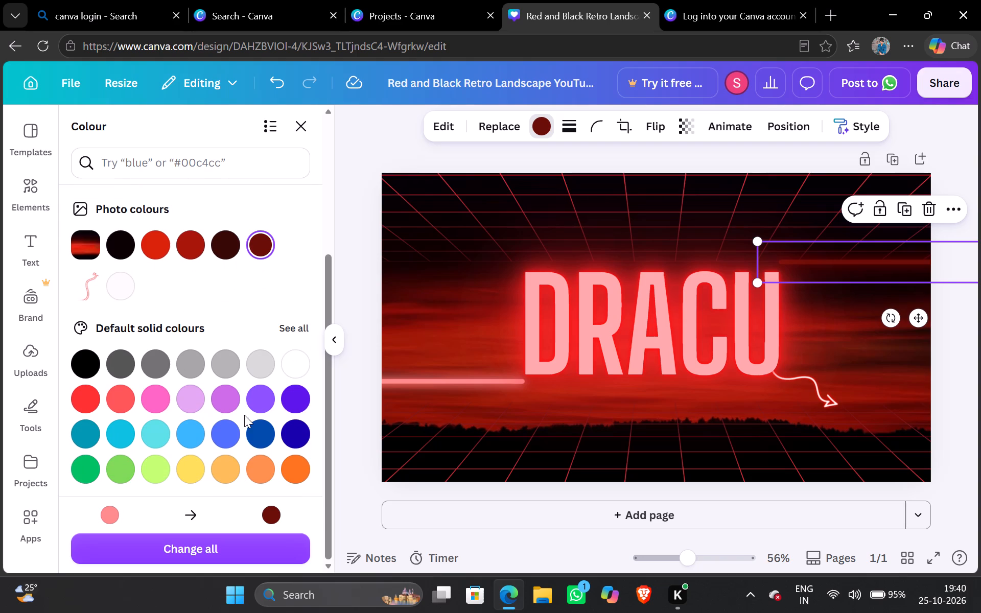
pyautogui.click(300, 475)
pyautogui.scroll(-1, 300, 475)
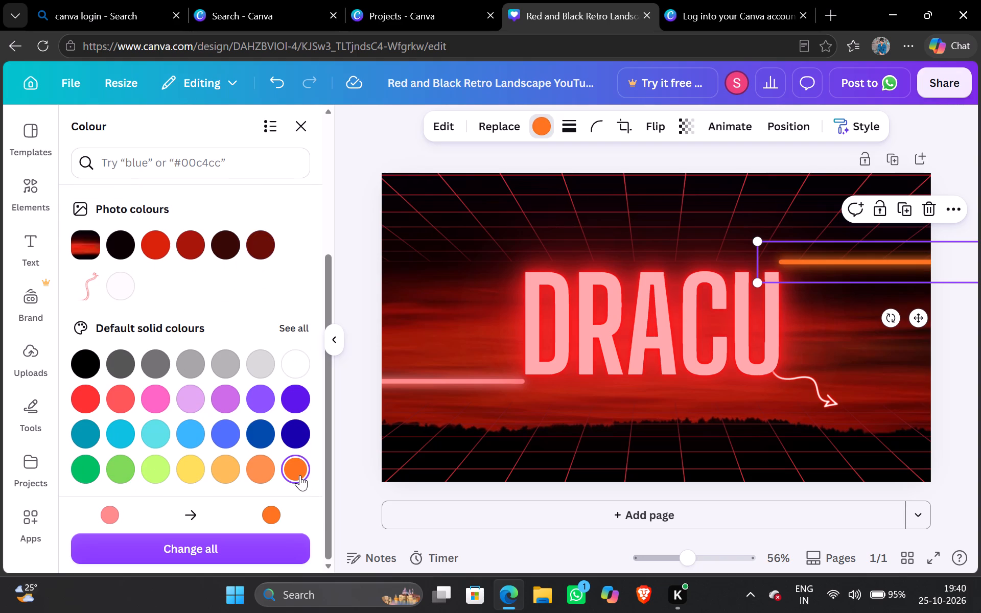
pyautogui.scroll(-1, 300, 475)
pyautogui.click(124, 399)
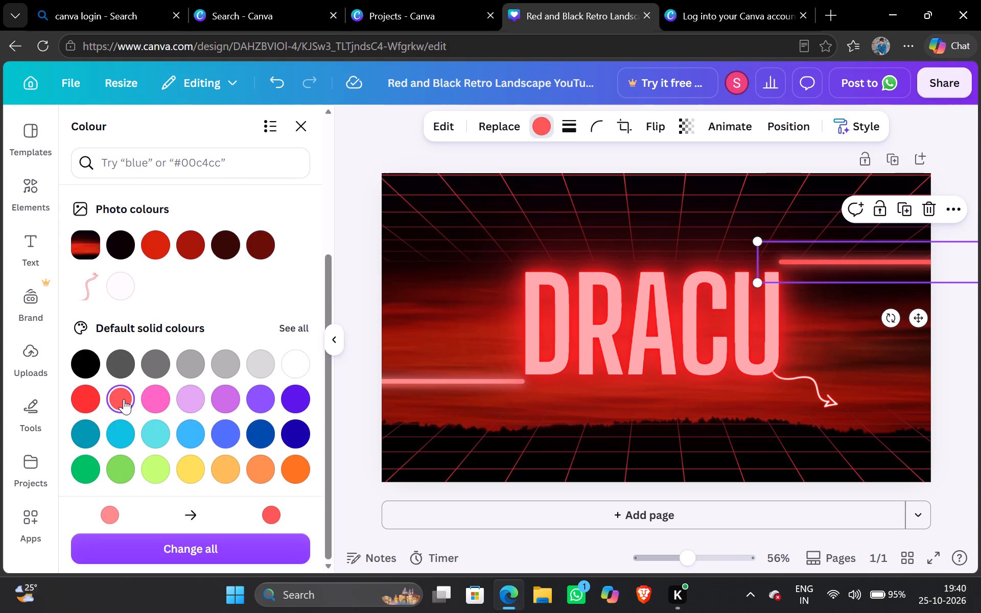
pyautogui.click(158, 395)
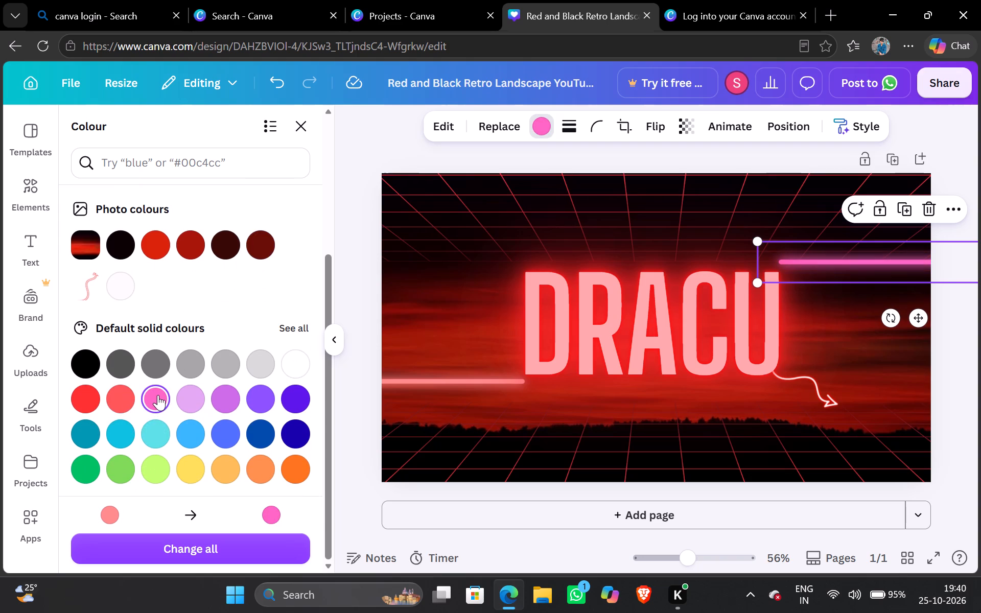
pyautogui.click(90, 394)
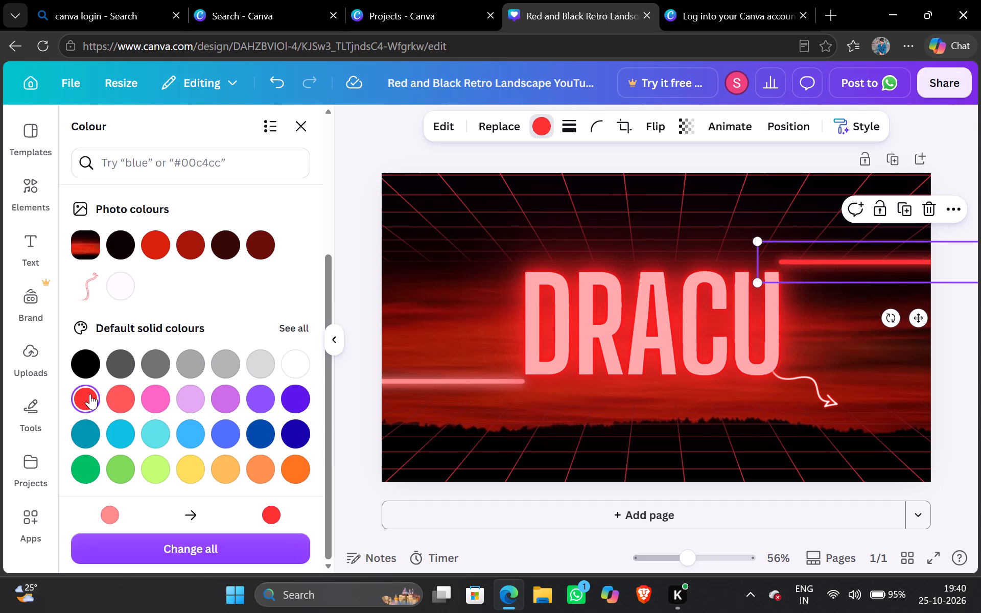
# Recolour the neon line beside the D the same bright red.
pyautogui.click(425, 389)
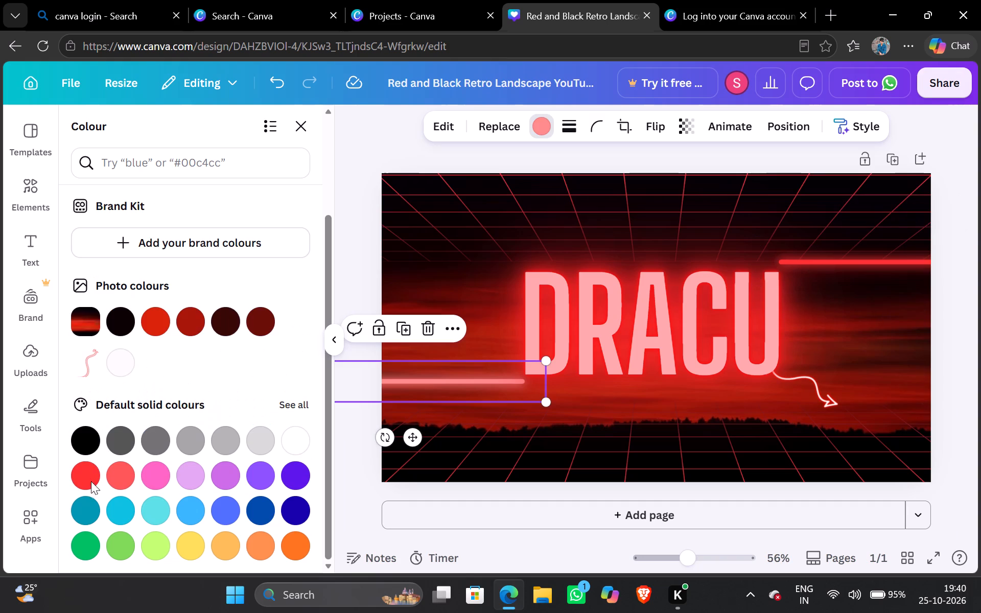
pyautogui.click(86, 472)
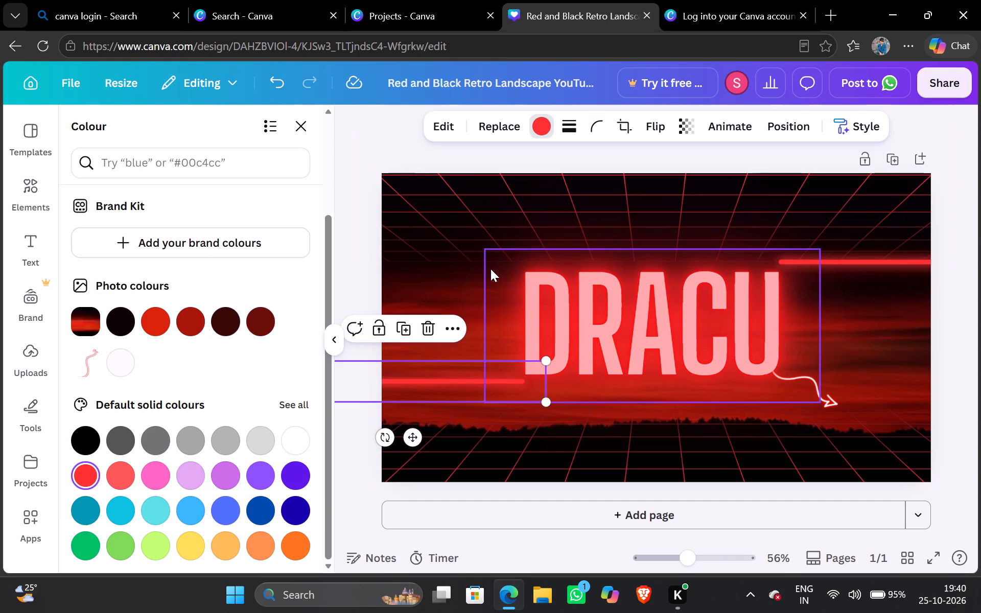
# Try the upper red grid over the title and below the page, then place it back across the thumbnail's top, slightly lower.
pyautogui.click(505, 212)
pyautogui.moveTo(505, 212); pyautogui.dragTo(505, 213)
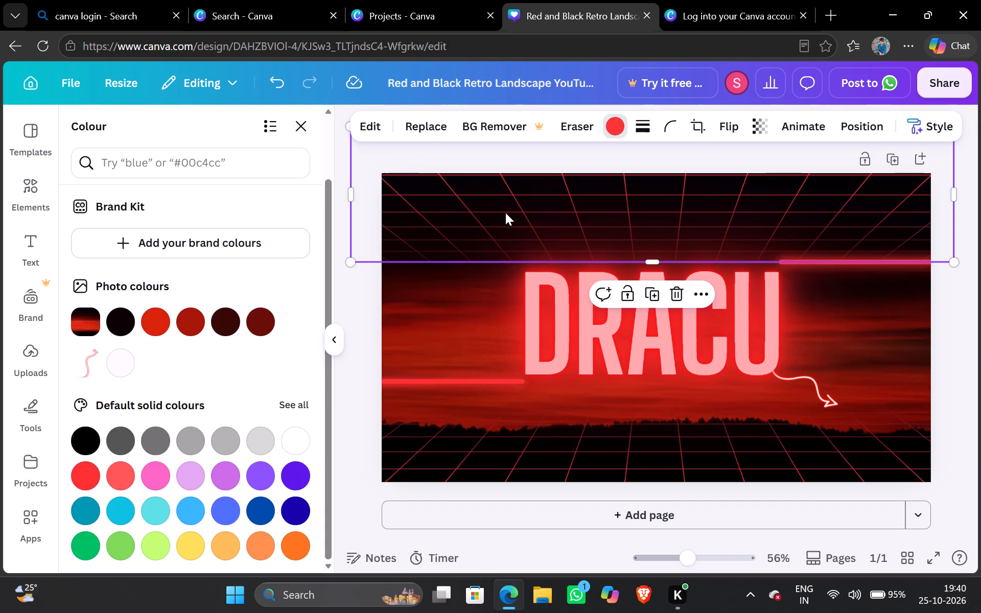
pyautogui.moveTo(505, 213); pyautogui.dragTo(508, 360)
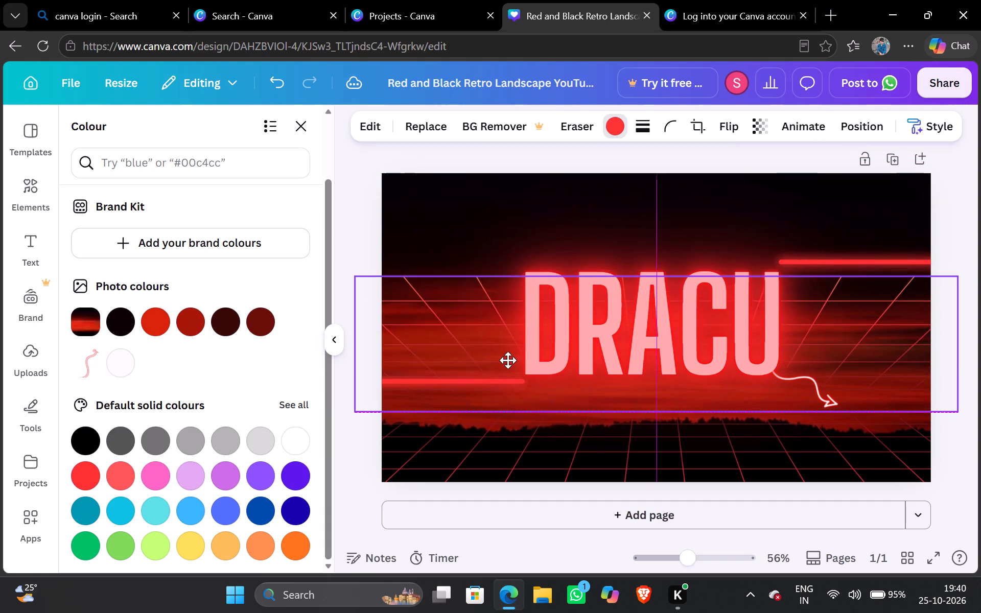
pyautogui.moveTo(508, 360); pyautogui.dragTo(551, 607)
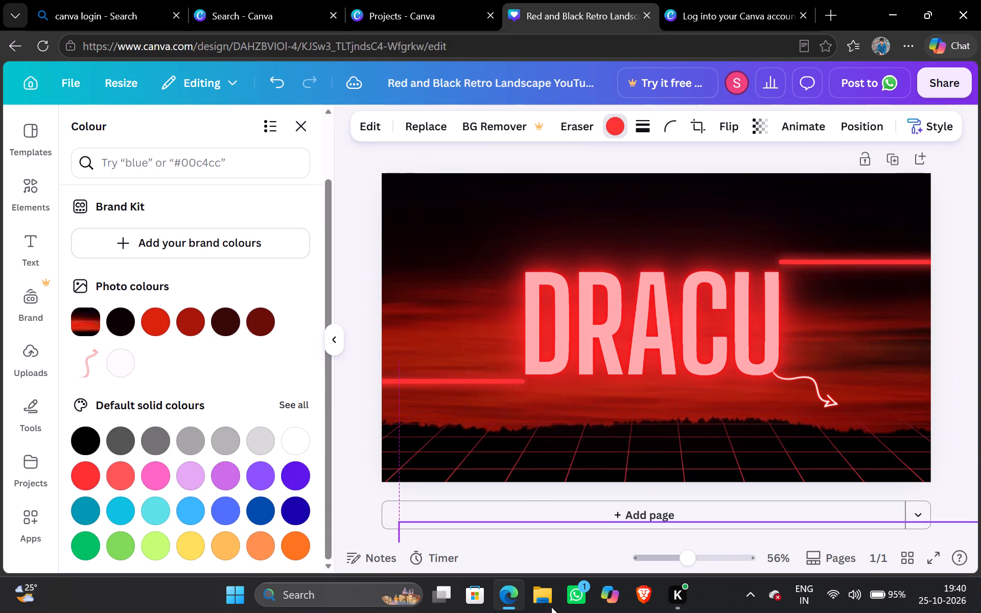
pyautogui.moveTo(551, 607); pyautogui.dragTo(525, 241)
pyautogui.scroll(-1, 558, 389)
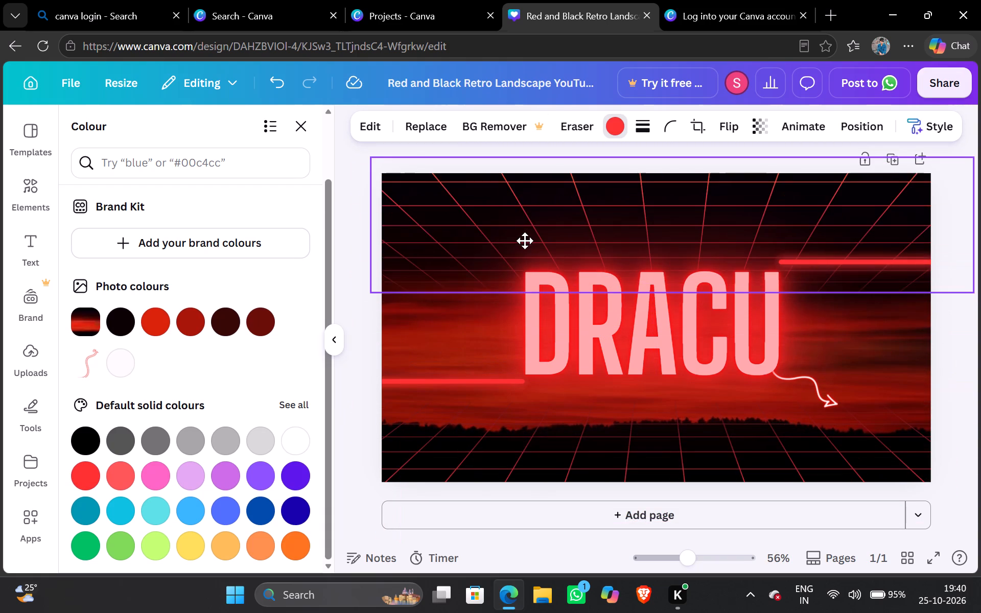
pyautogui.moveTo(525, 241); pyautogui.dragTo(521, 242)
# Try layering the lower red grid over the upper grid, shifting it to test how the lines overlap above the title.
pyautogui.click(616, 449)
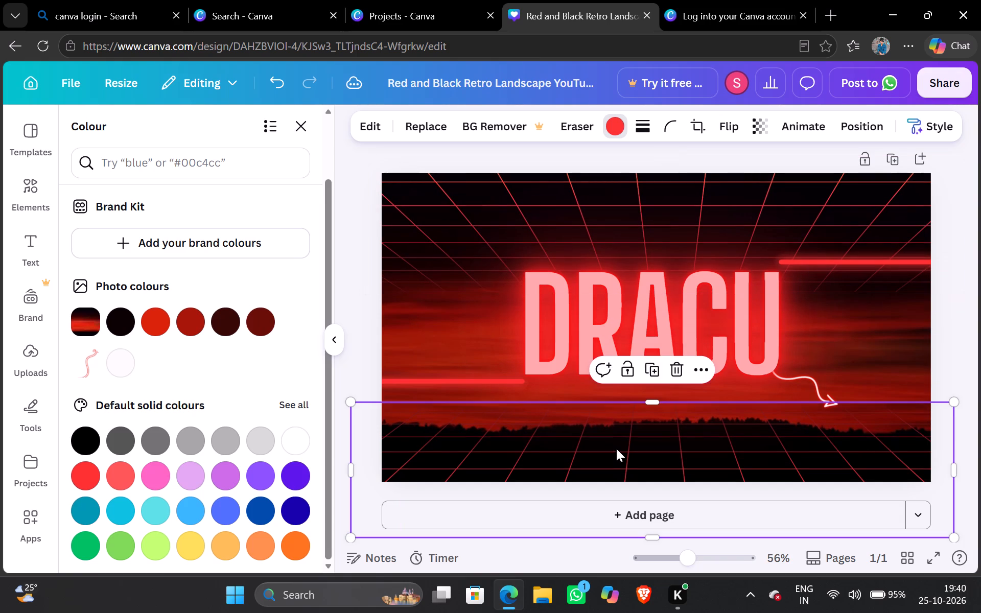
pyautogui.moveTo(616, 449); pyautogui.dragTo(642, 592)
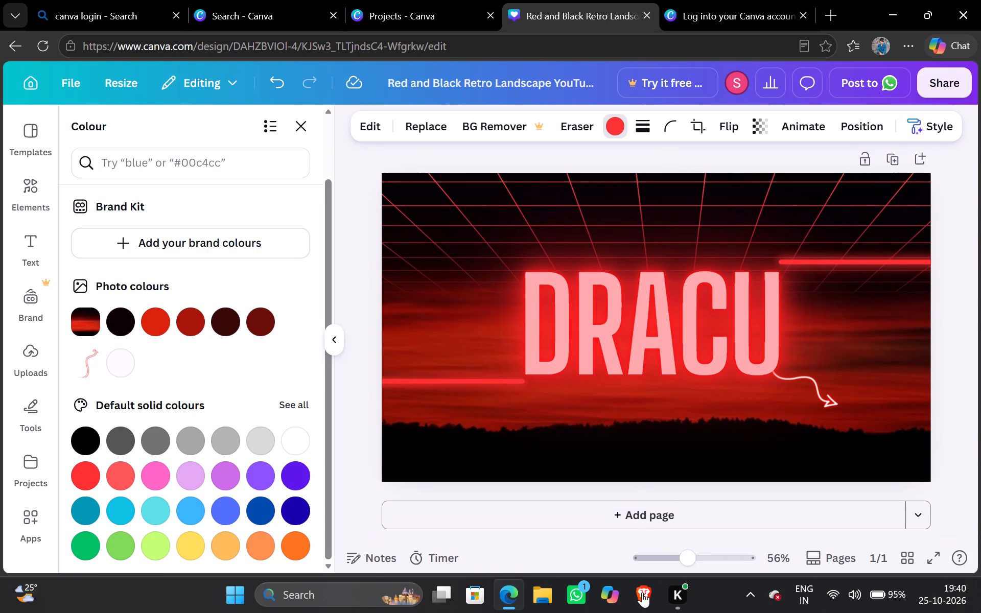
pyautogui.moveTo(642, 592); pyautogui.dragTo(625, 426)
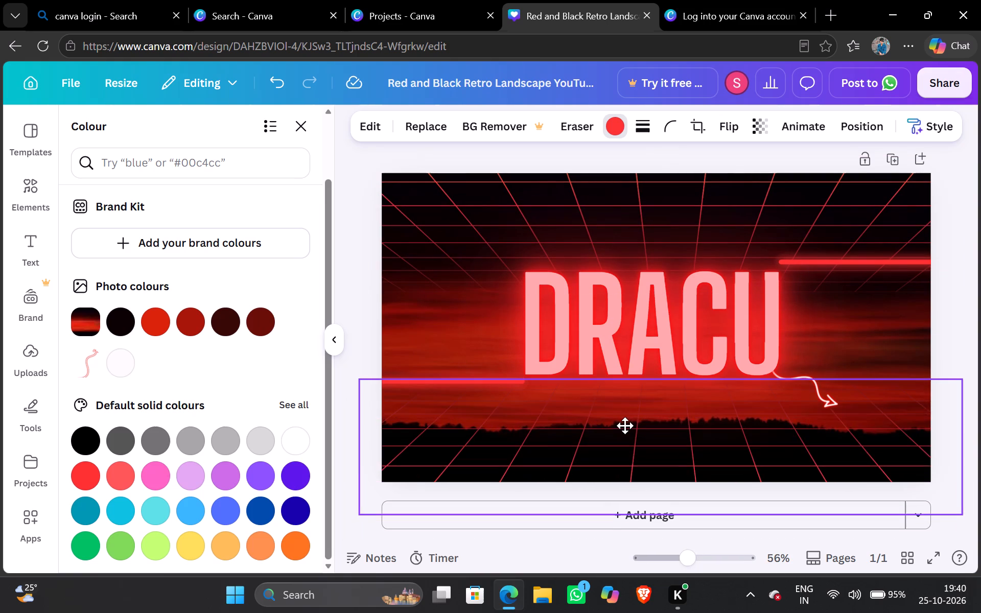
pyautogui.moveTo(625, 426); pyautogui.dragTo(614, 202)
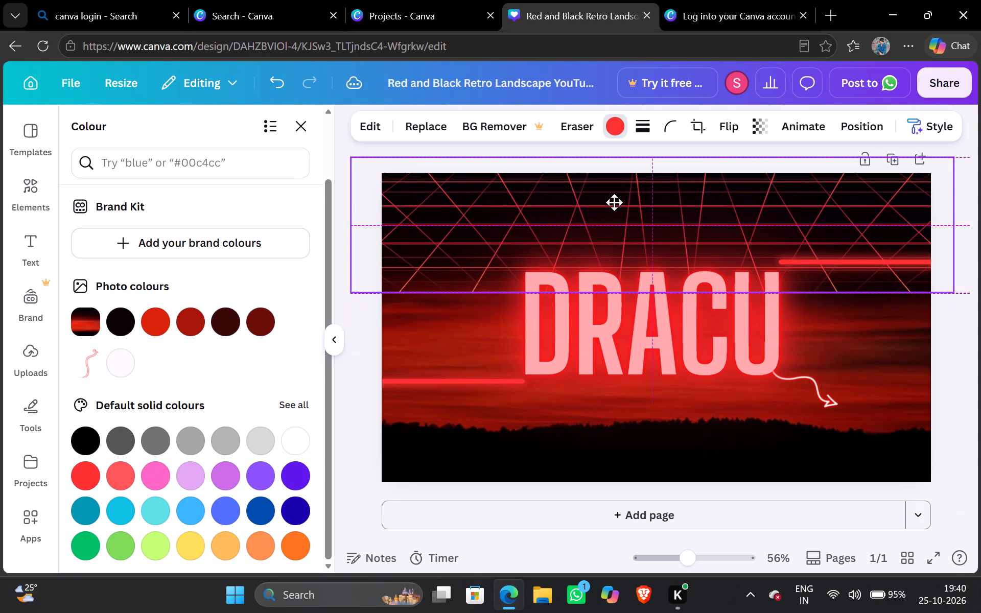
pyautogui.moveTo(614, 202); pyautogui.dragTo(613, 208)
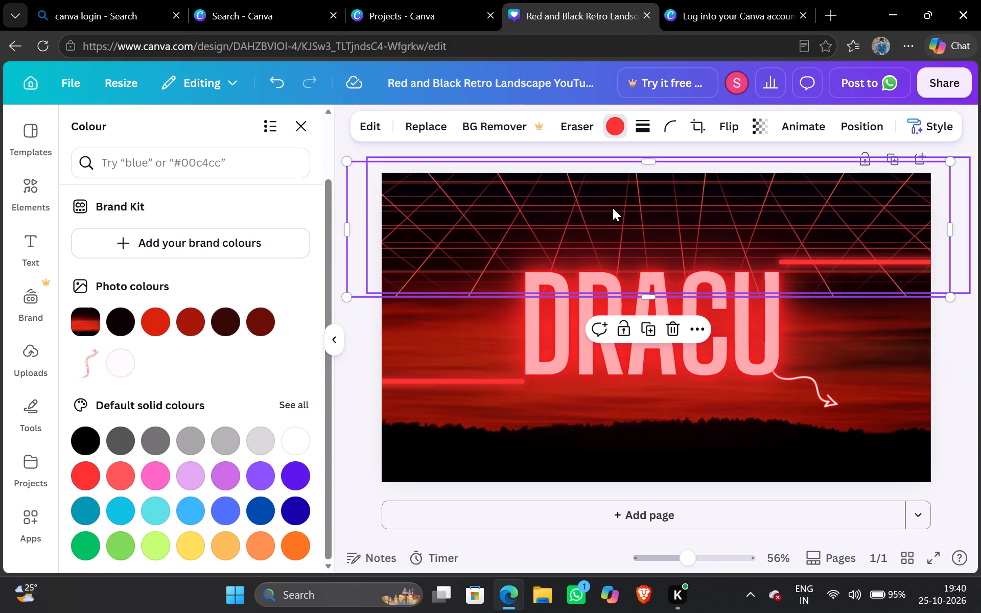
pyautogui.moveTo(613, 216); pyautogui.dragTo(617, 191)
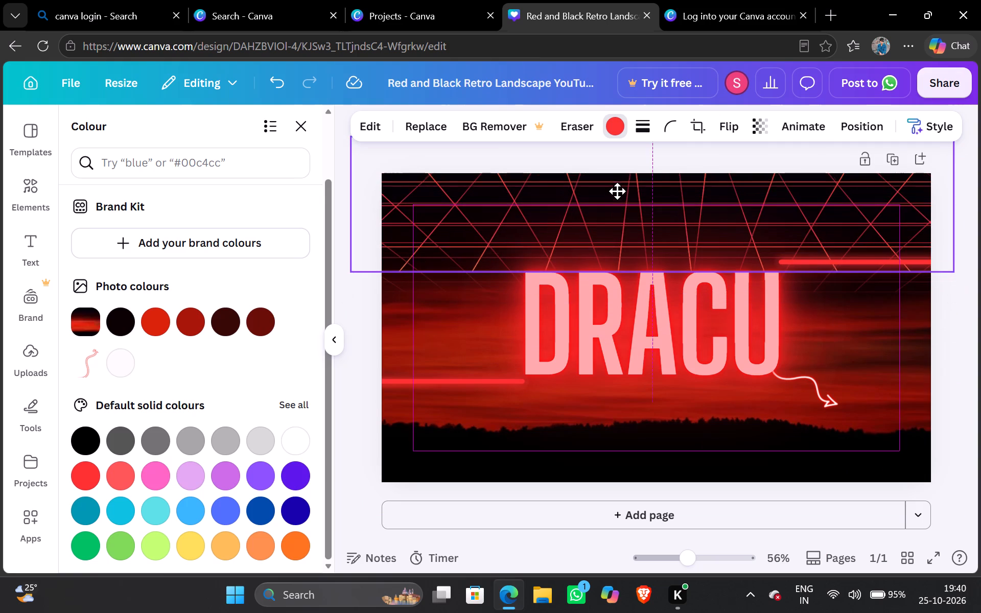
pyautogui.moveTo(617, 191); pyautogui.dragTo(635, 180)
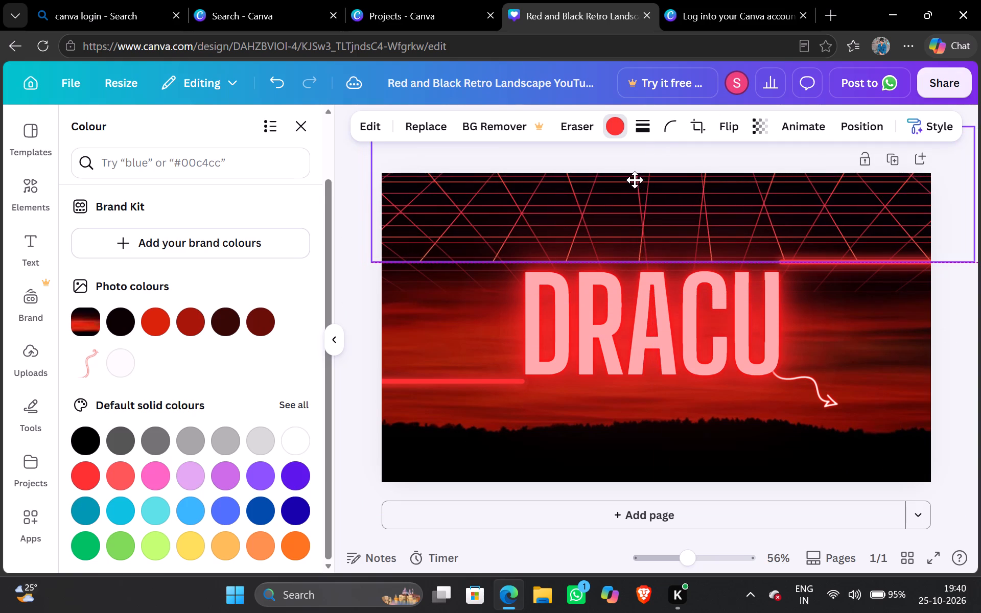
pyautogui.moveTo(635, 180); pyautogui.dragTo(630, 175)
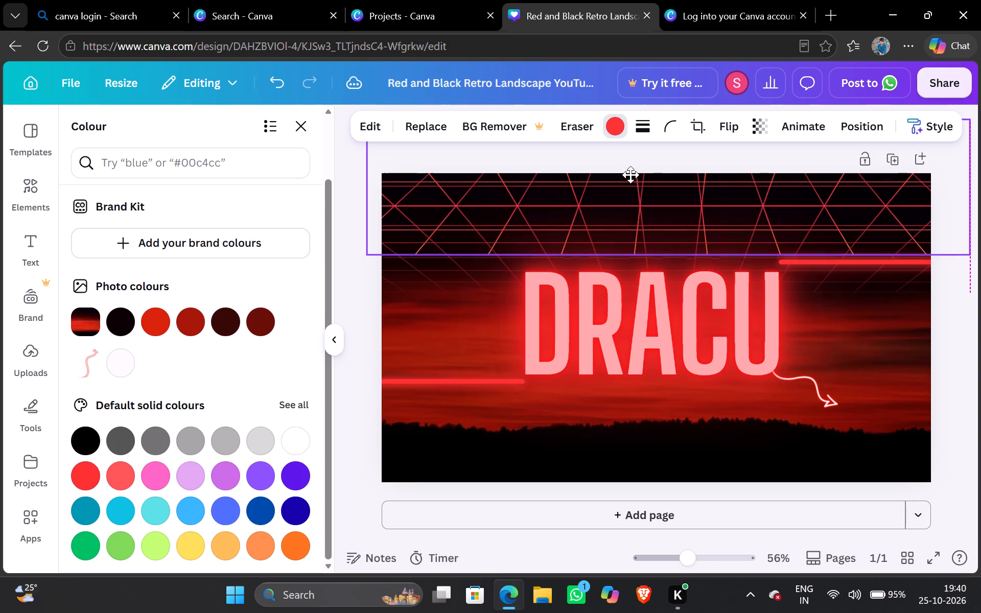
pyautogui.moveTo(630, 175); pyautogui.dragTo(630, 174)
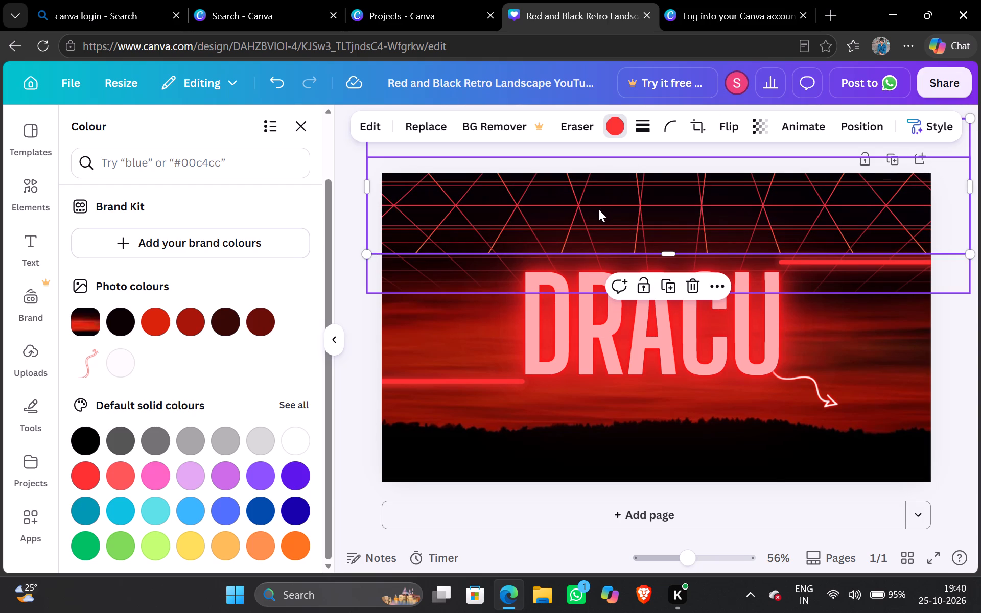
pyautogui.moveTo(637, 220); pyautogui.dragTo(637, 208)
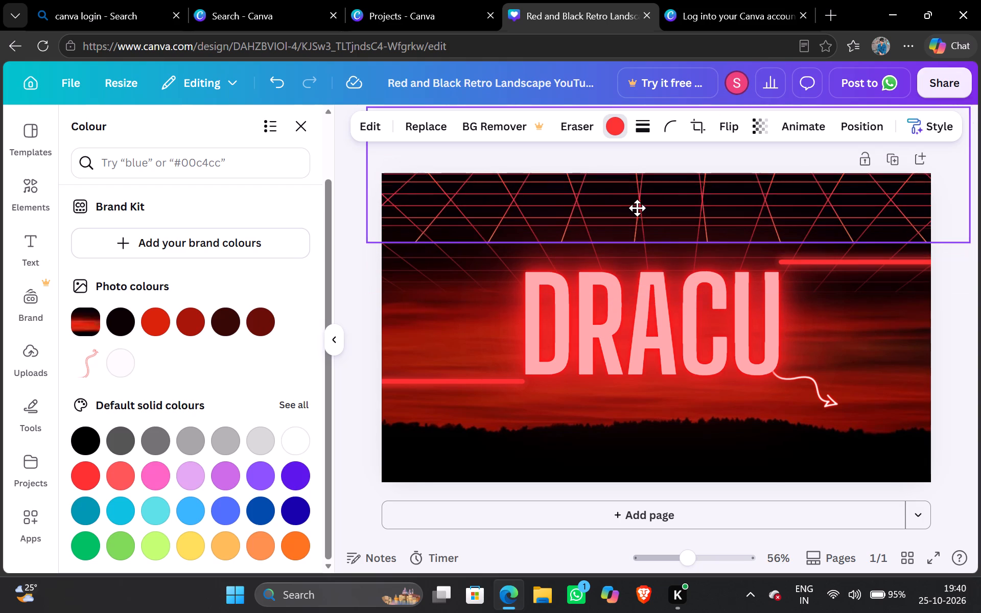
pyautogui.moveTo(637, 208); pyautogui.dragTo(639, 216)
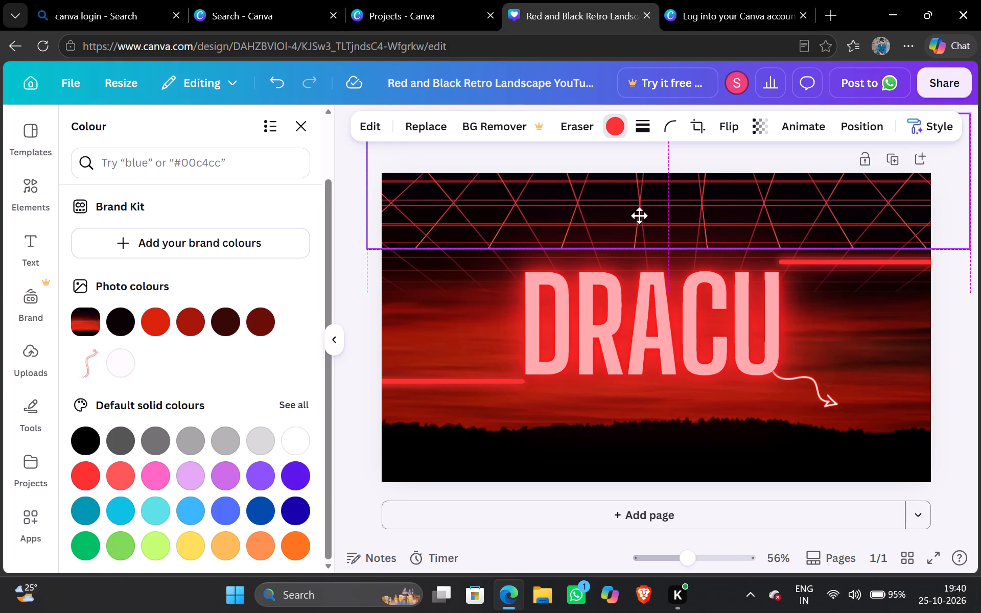
# Move the second red grid off the thumbnail past its bottom edge, clearing it from the artwork.
pyautogui.moveTo(639, 216); pyautogui.dragTo(657, 362)
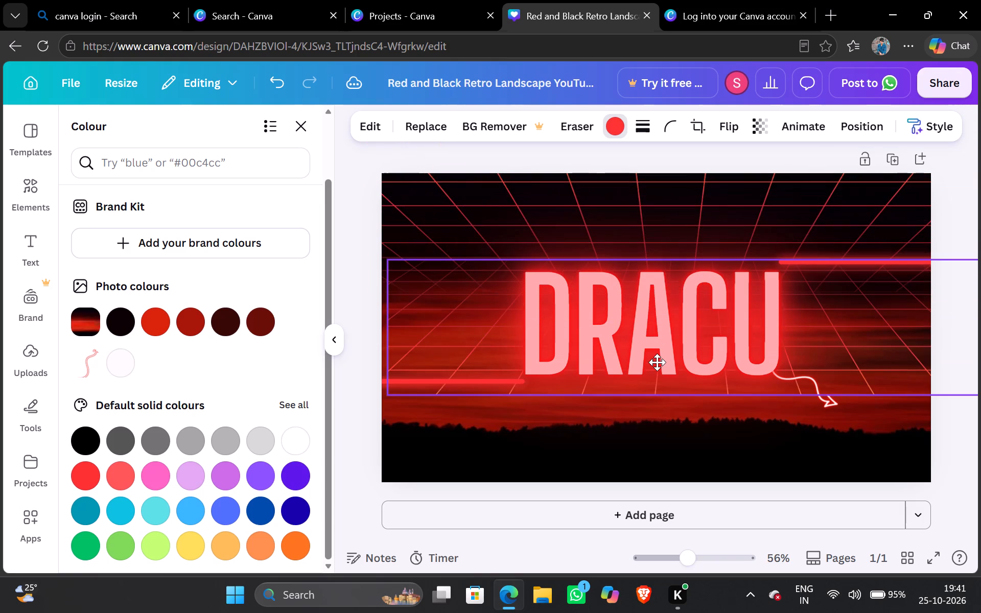
pyautogui.moveTo(657, 362); pyautogui.dragTo(719, 550)
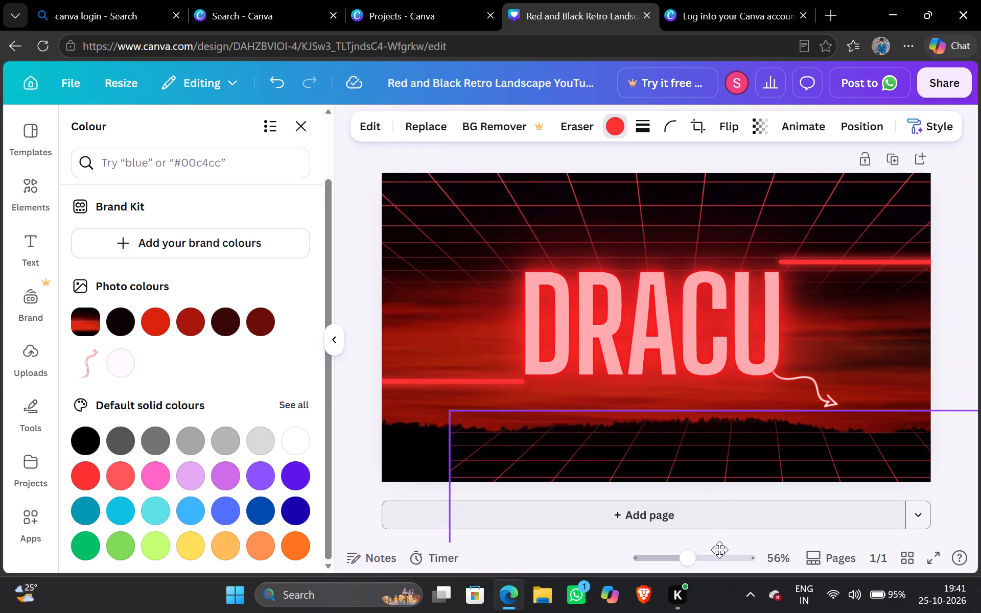
pyautogui.moveTo(719, 550); pyautogui.dragTo(743, 609)
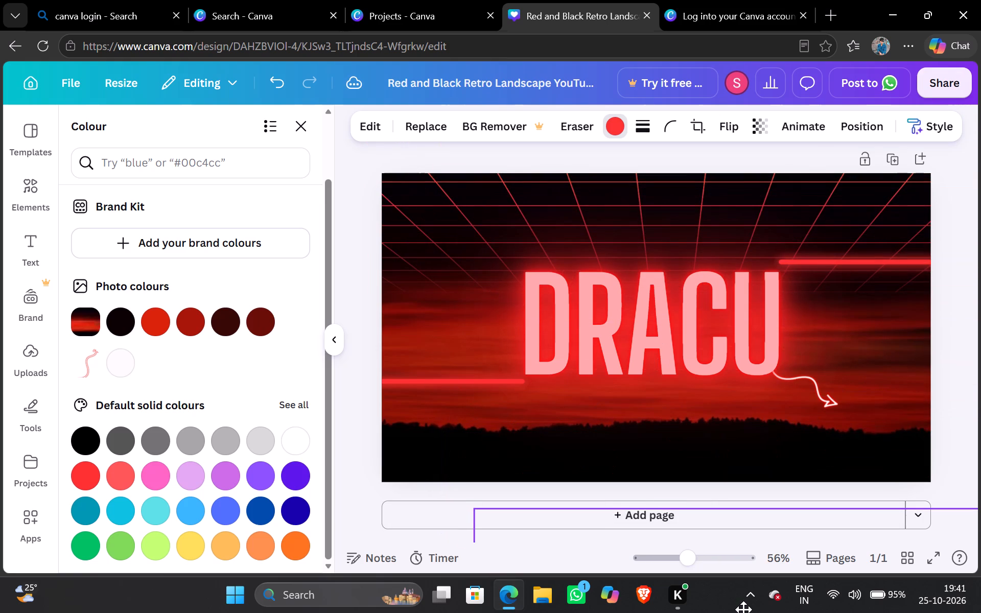
pyautogui.moveTo(743, 609); pyautogui.dragTo(741, 608)
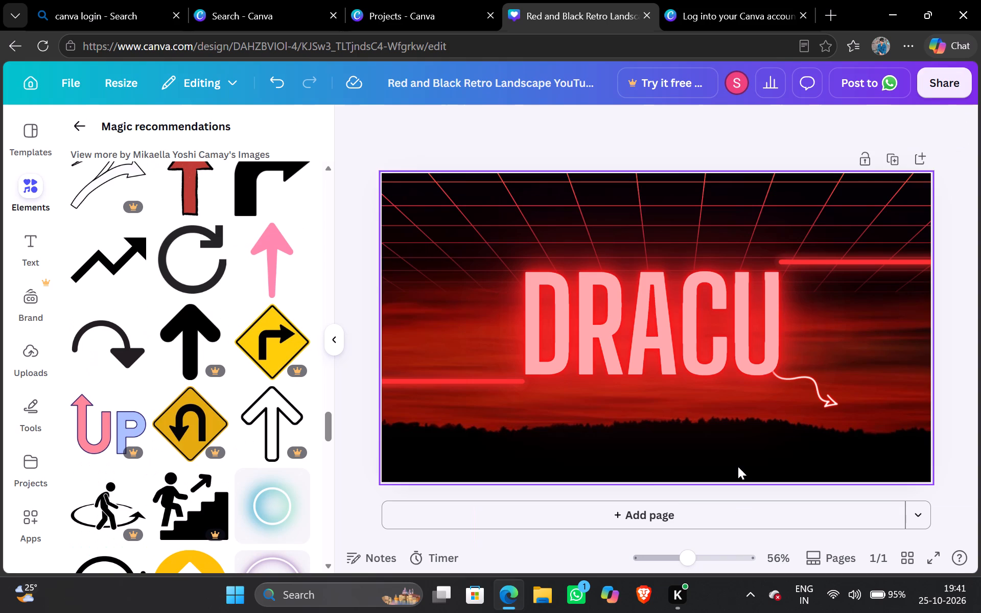
# Move the remaining red grid off the thumbnail past its top edge.
pyautogui.moveTo(732, 230); pyautogui.dragTo(733, 67)
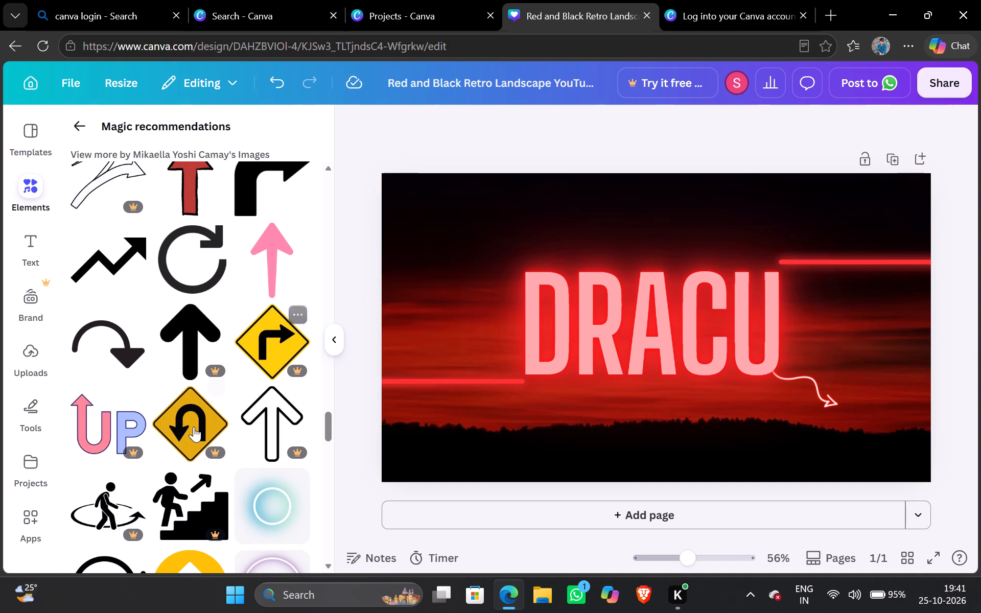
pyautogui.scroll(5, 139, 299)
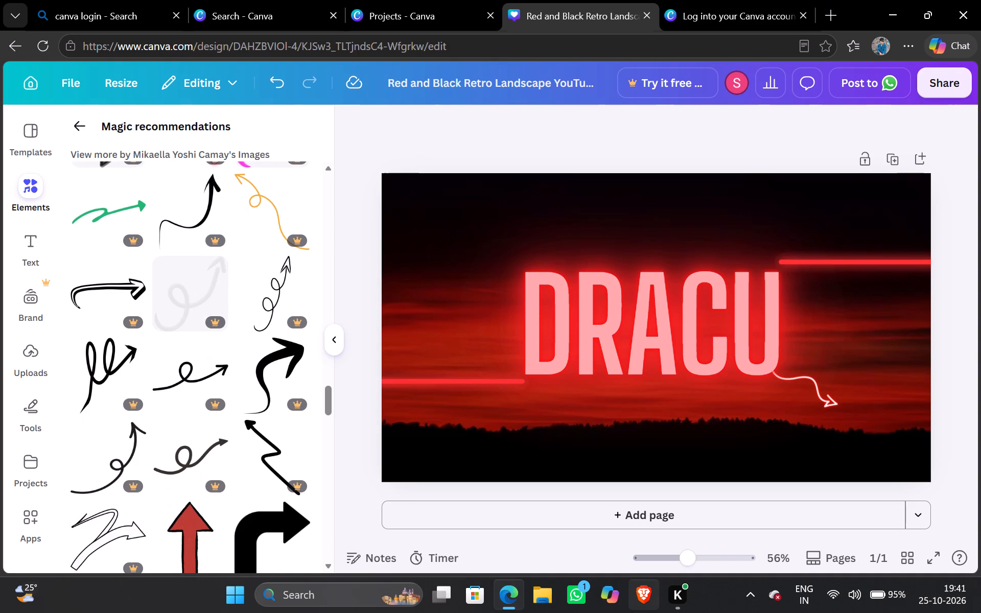
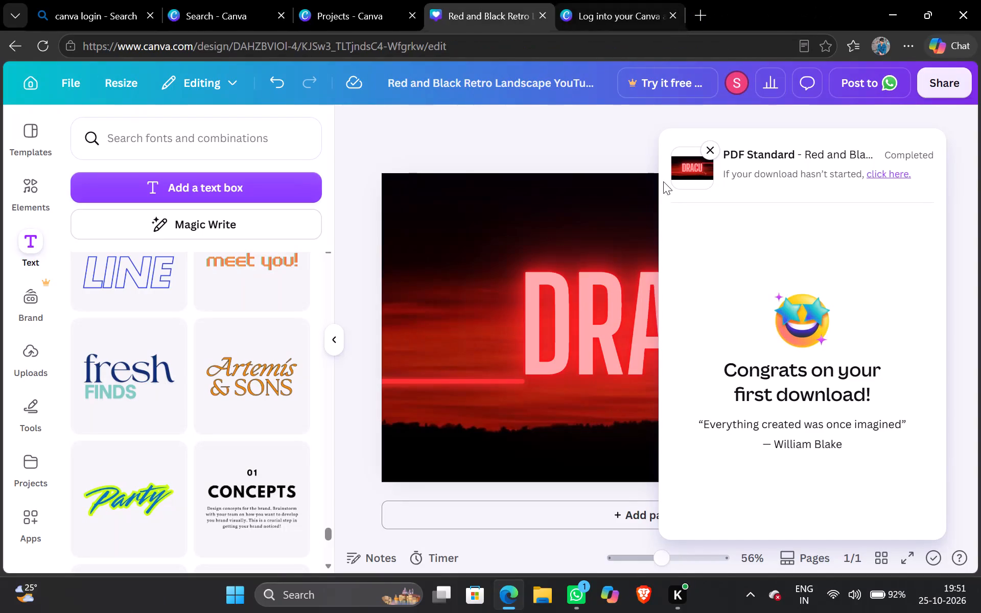
# Dismiss the notice about the thumbnail's completed PDF Standard download.
pyautogui.click(705, 148)
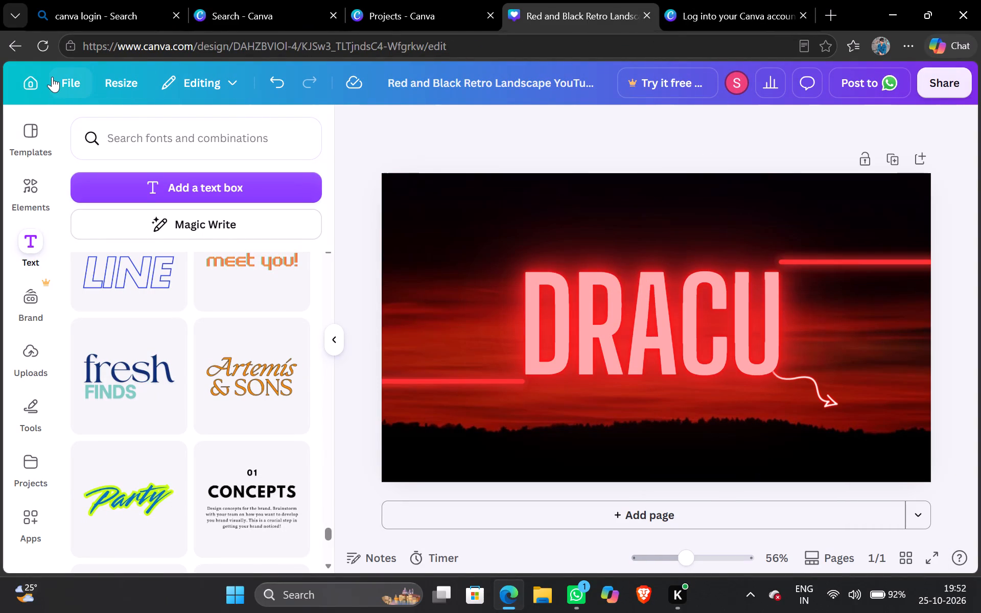
# Try to start a new design from the open thumbnail's editor, repeating the attempt once.
pyautogui.click(52, 77)
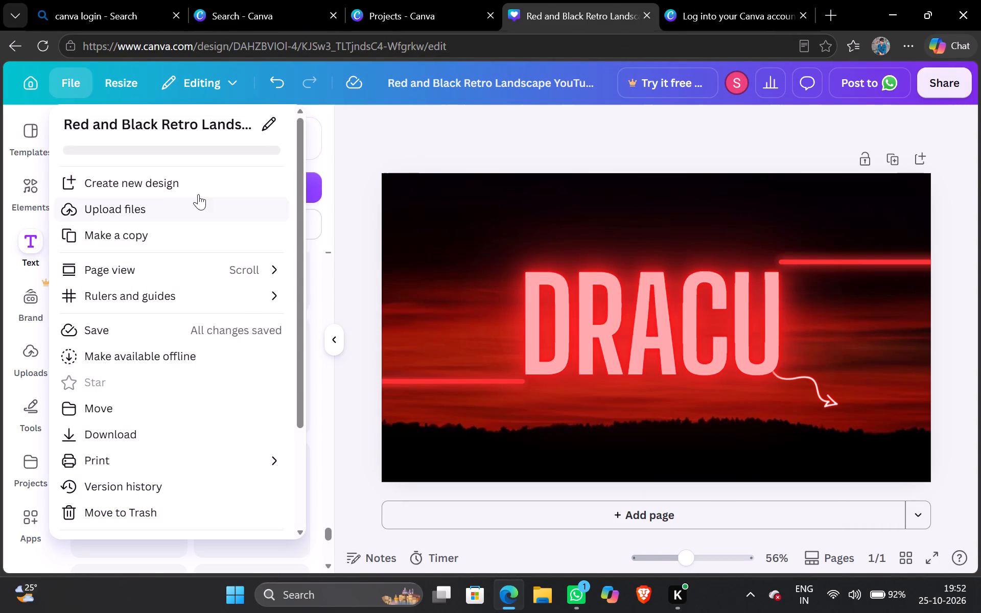
pyautogui.click(196, 184)
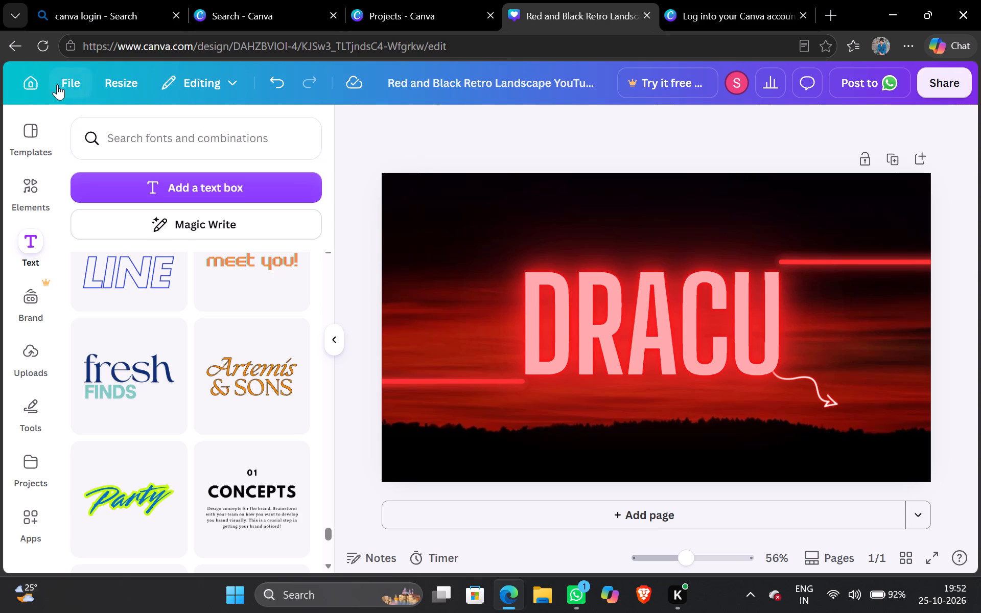
pyautogui.click(80, 74)
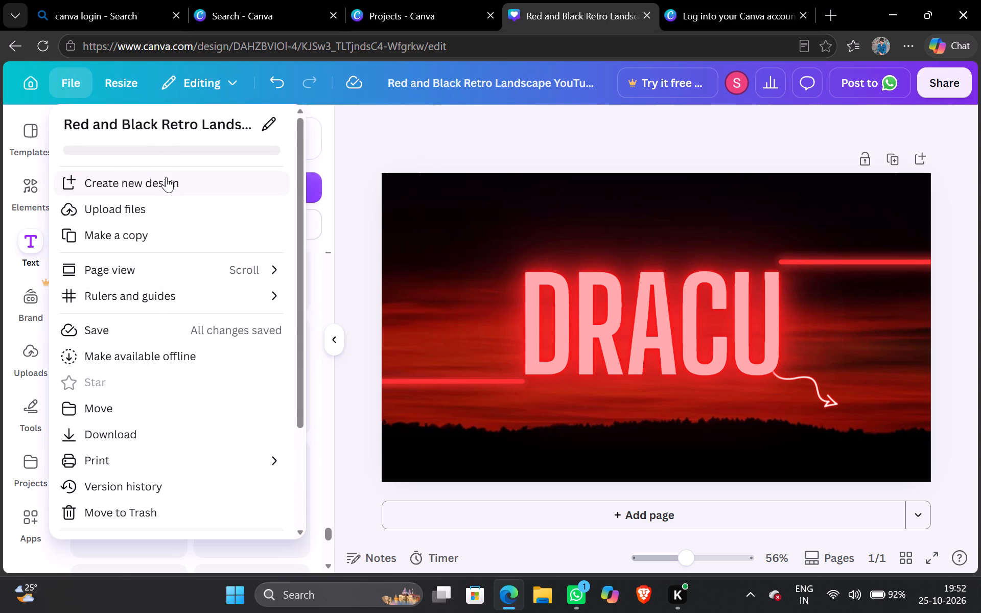
pyautogui.click(166, 177)
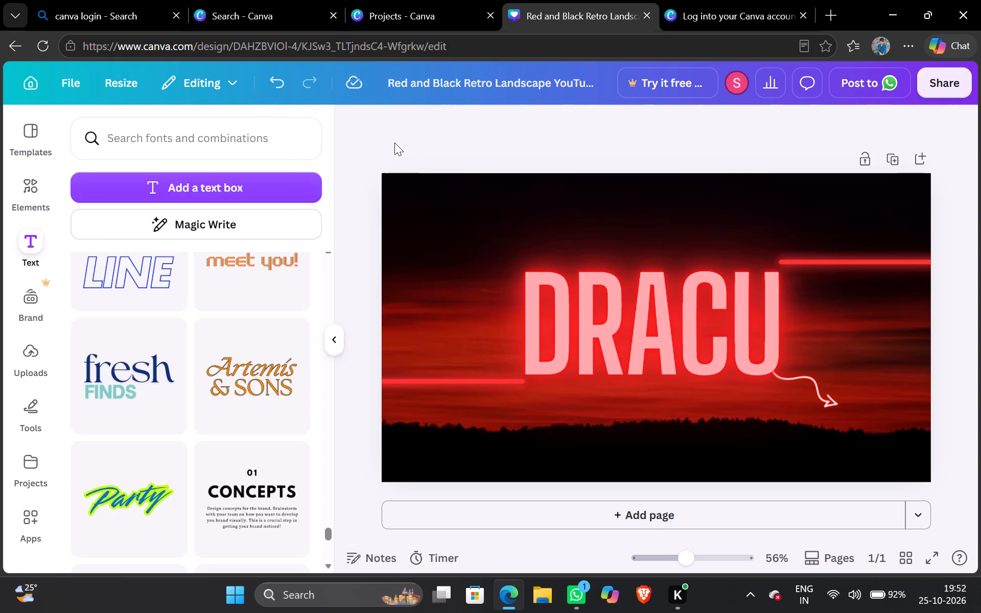
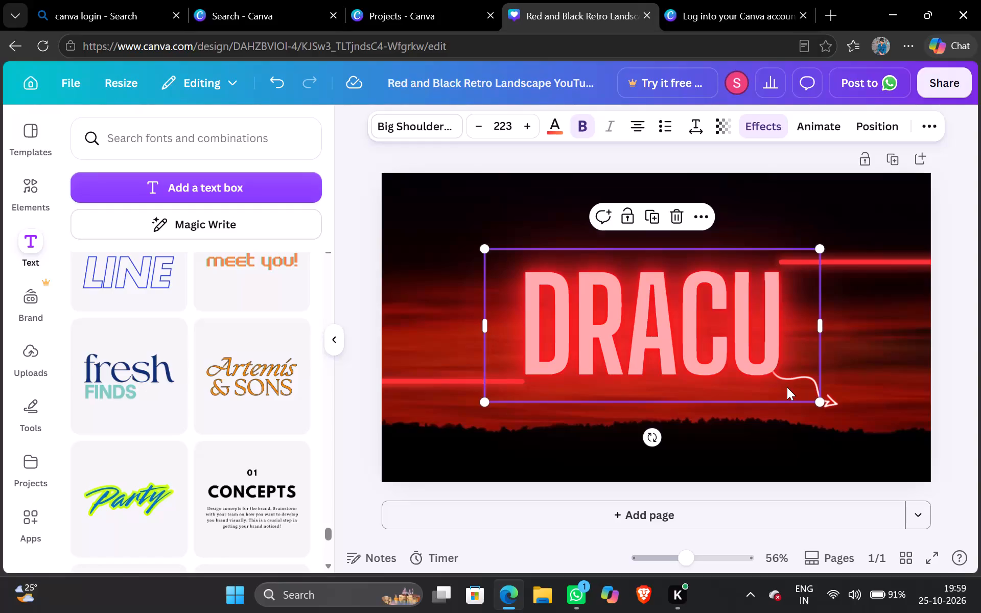
# Open the text of the neon "DRACU" title for editing.
pyautogui.press('space')
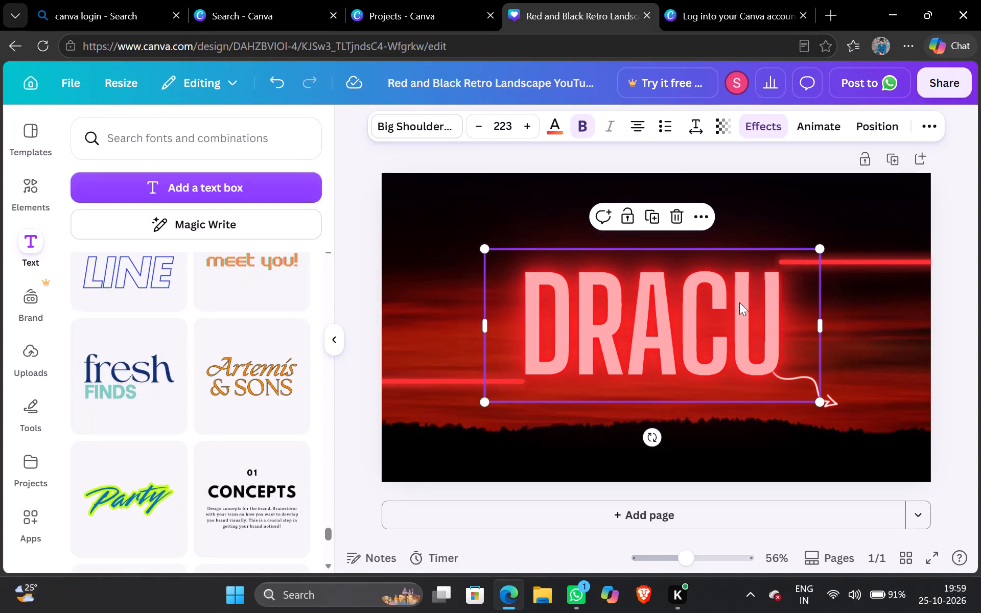
pyautogui.tripleClick(761, 325)
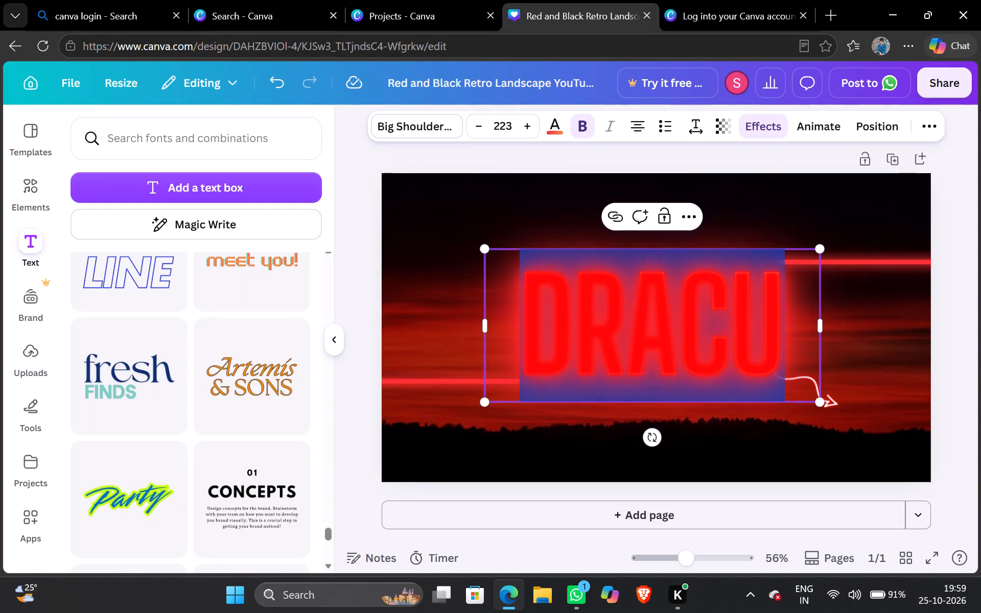
pyautogui.click(761, 325)
pyautogui.click(761, 325)
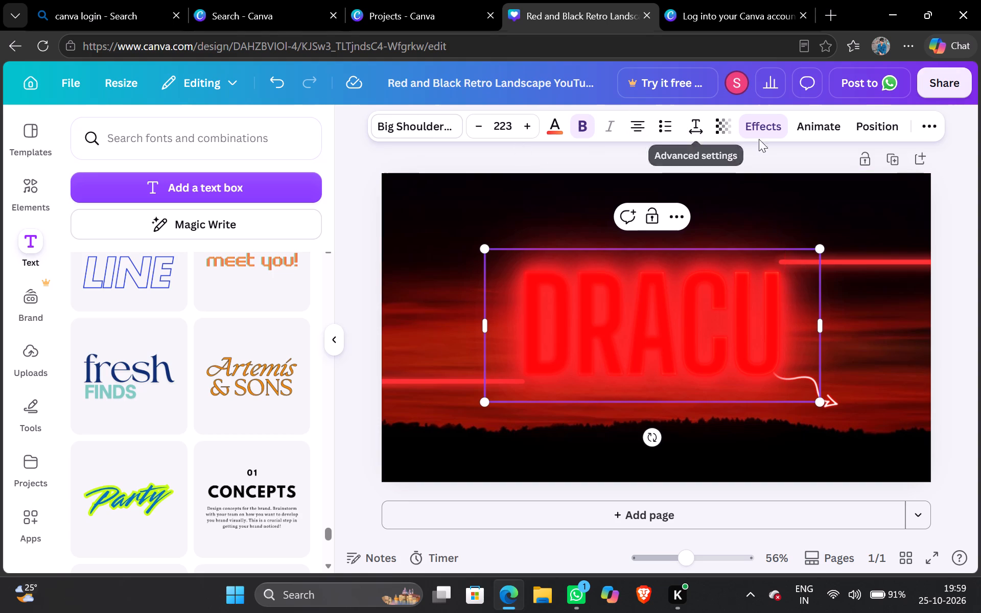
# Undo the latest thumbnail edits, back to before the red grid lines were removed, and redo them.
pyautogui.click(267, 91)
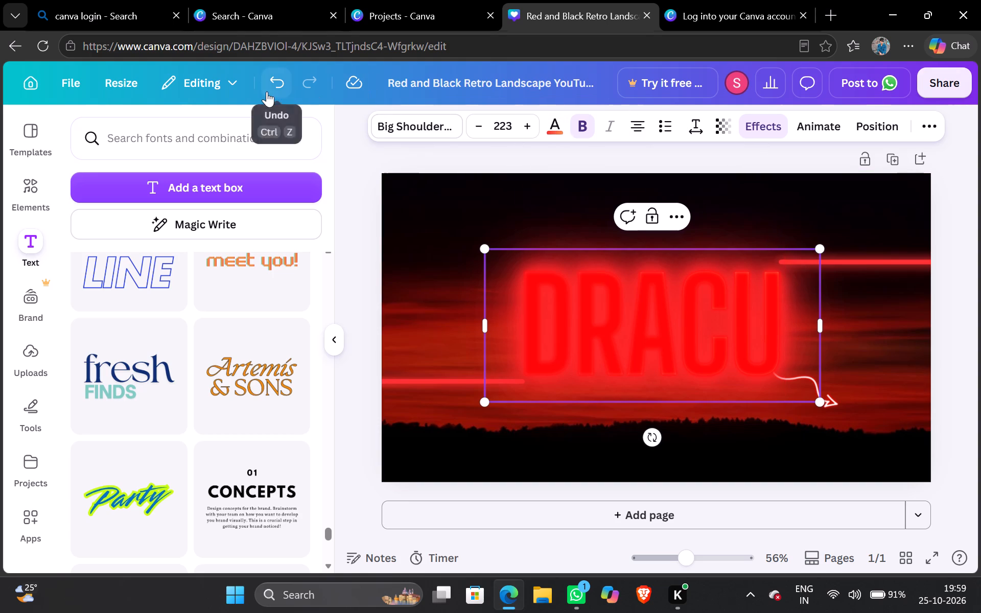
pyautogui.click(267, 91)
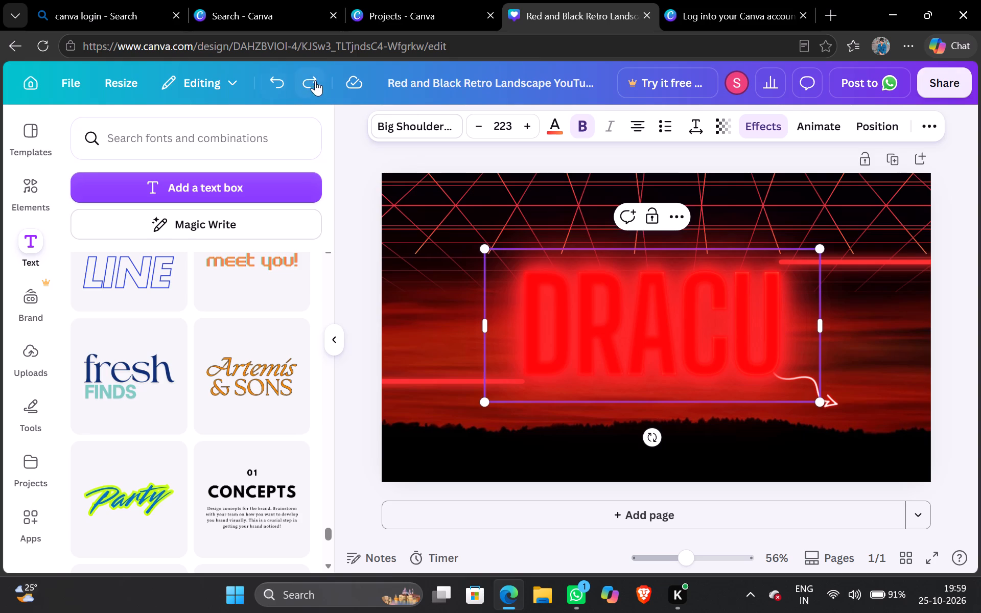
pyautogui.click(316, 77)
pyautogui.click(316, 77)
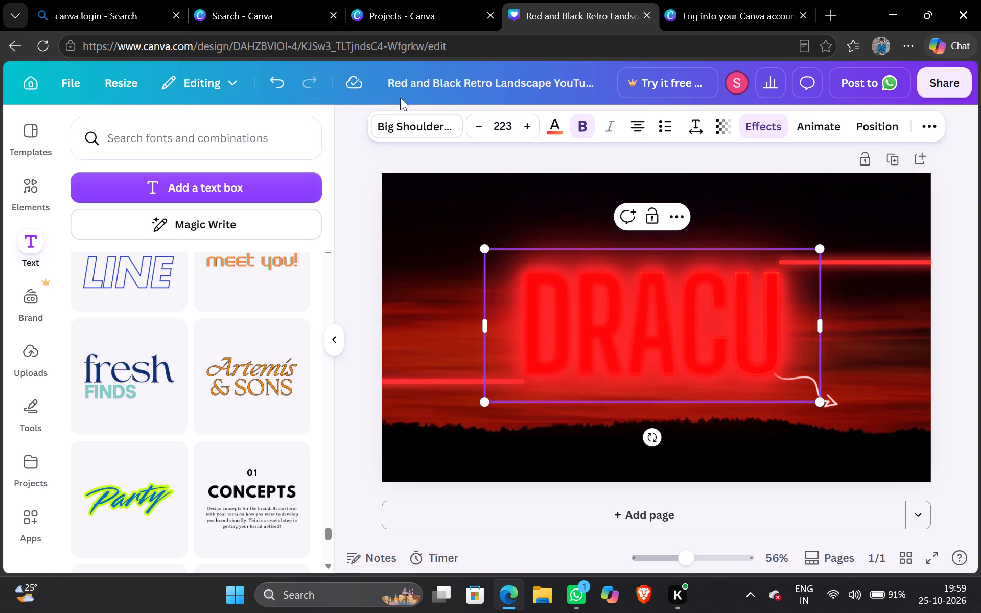